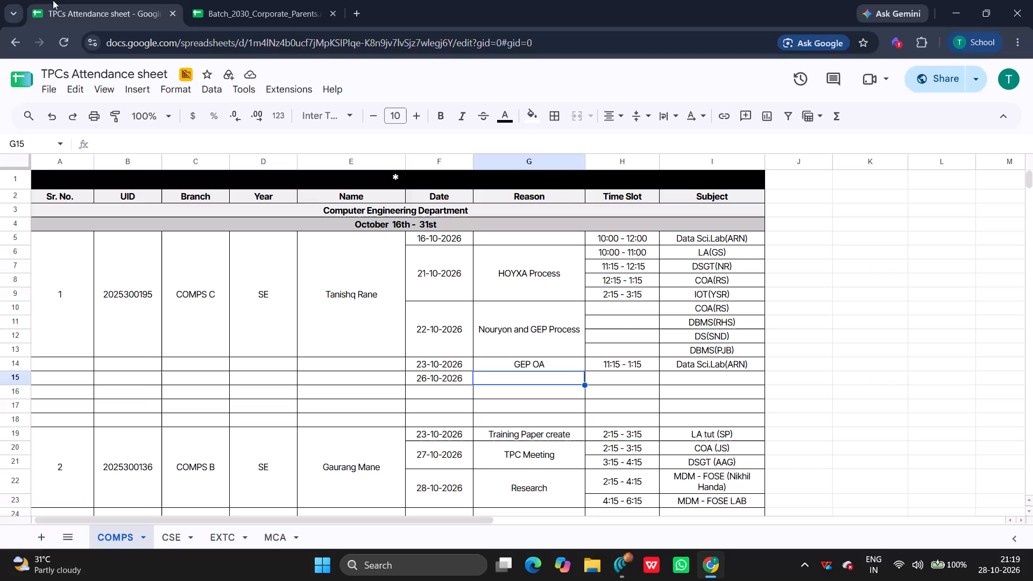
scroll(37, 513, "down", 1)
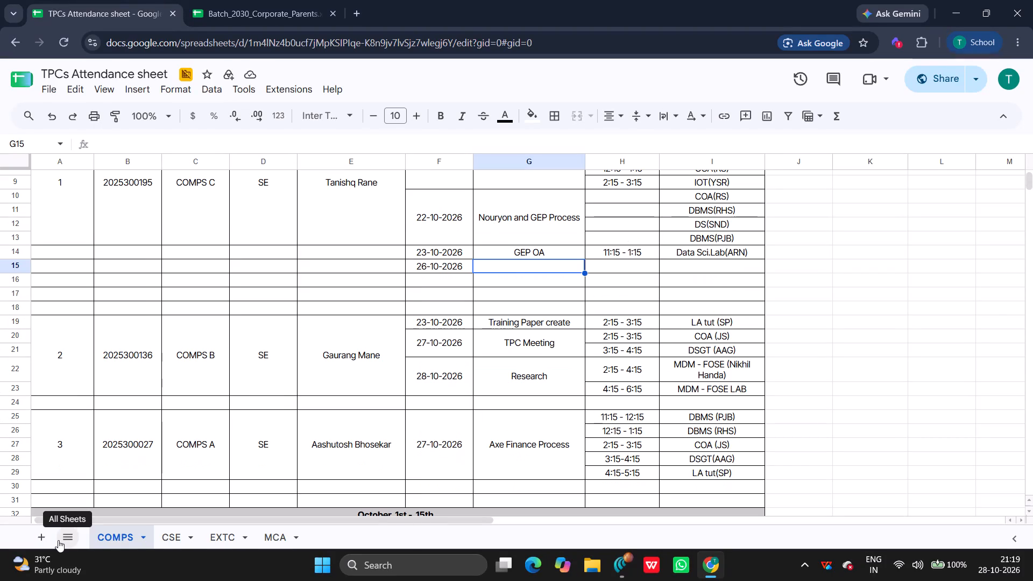
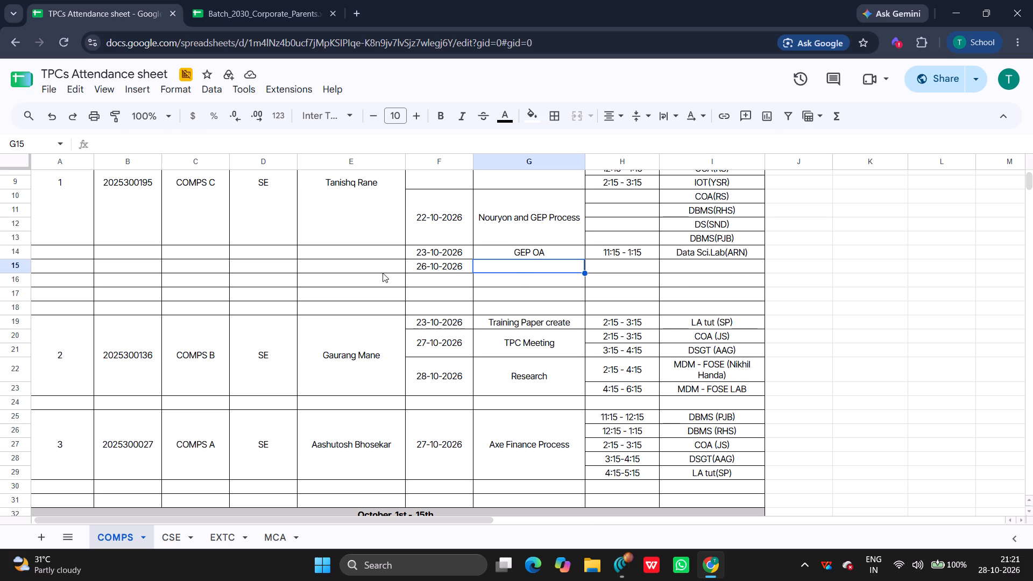
Examine the October and September attendance records in the COMPS sheet alongside the October 2026 system calendar.
scroll(464, 278, "down", 3)
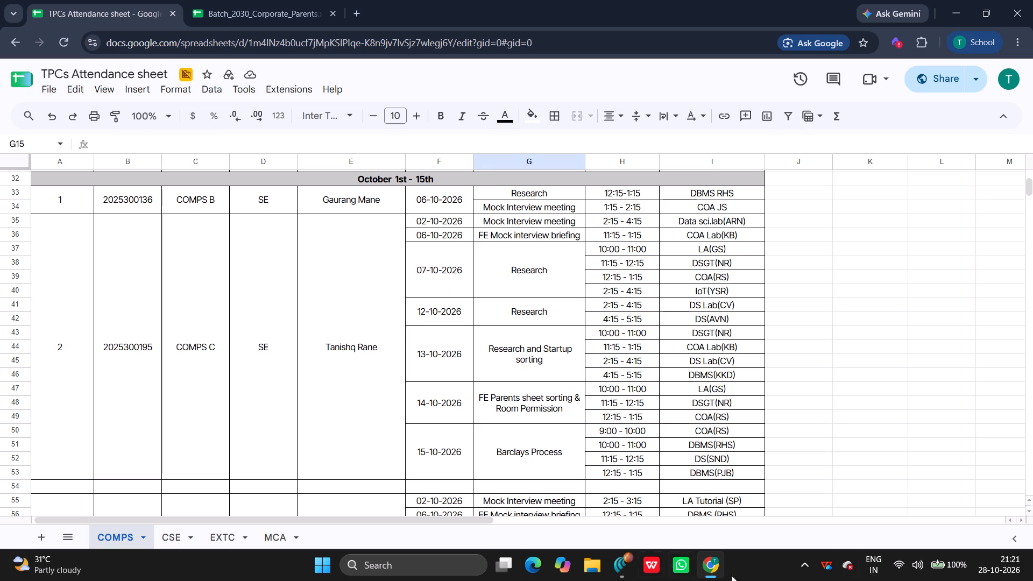
left_click(1018, 571)
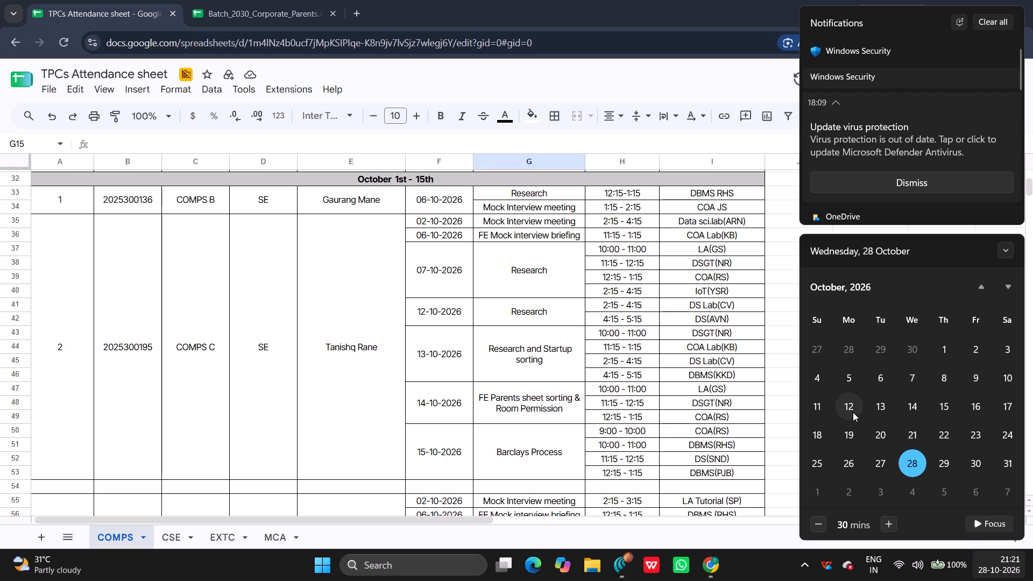
scroll(688, 380, "down", 10)
scroll(664, 376, "up", 2)
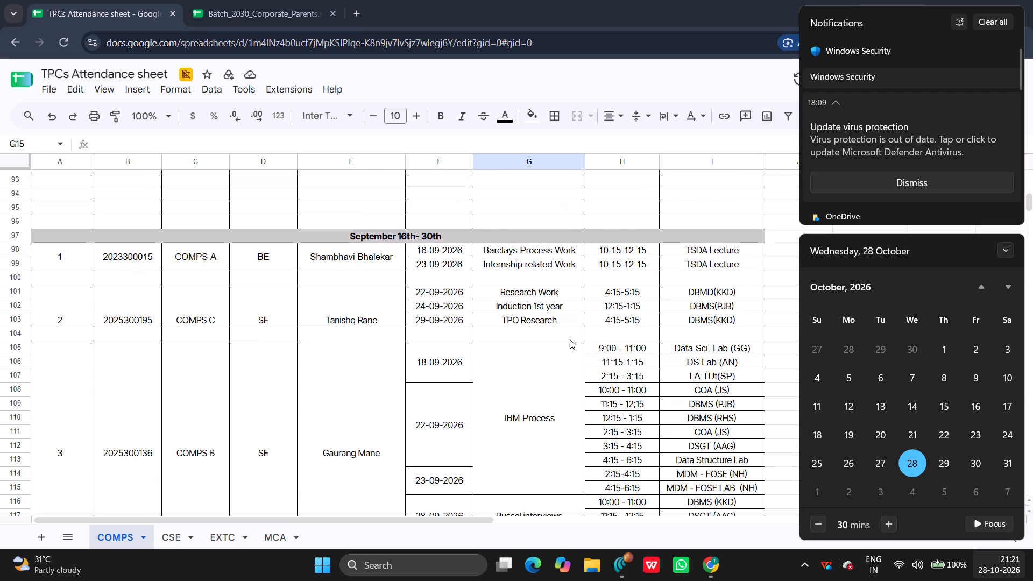
scroll(570, 339, "up", 9)
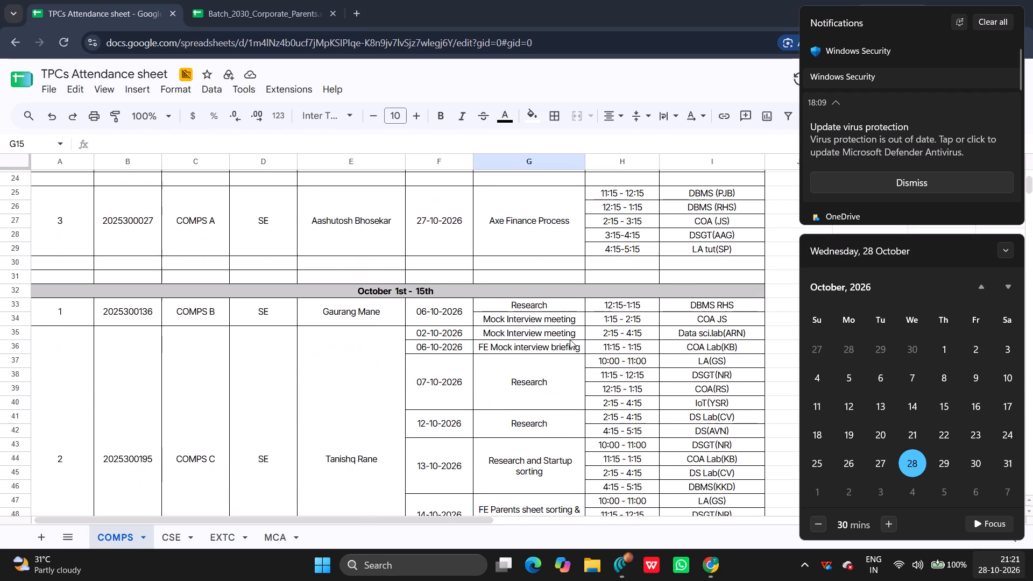
scroll(570, 339, "up", 4)
scroll(570, 339, "down", 3)
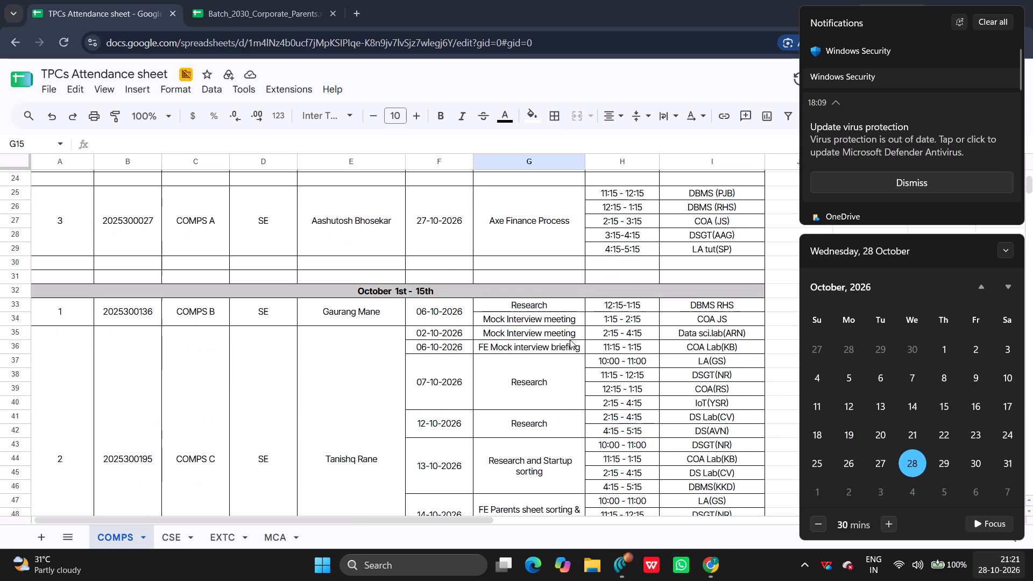
Review the October 1st - 15th attendance entries in the COMPS sheet and return to the 26-10-2026 row in the October 16th - 31st section.
scroll(570, 339, "down", 1)
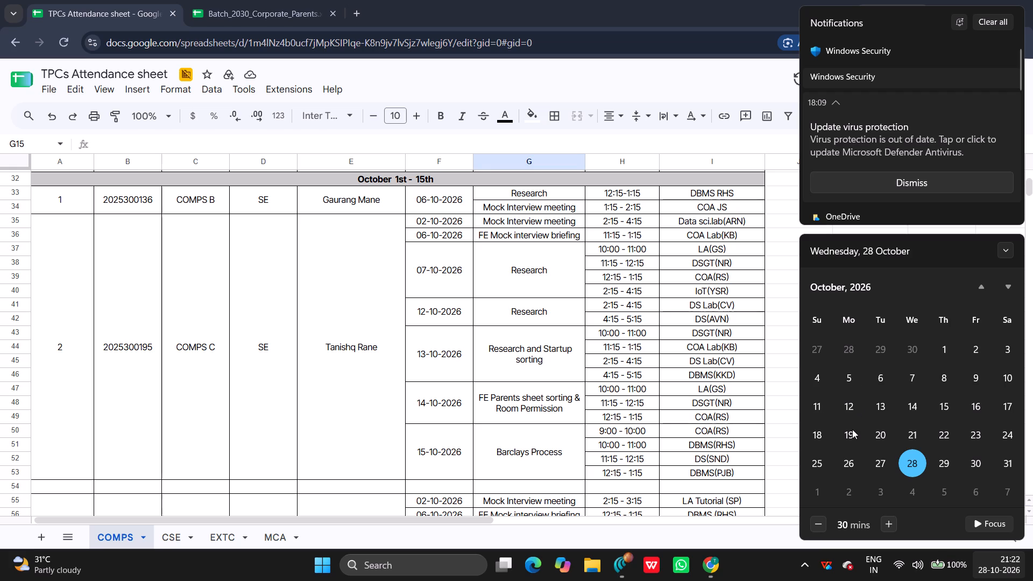
scroll(440, 327, "up", 7)
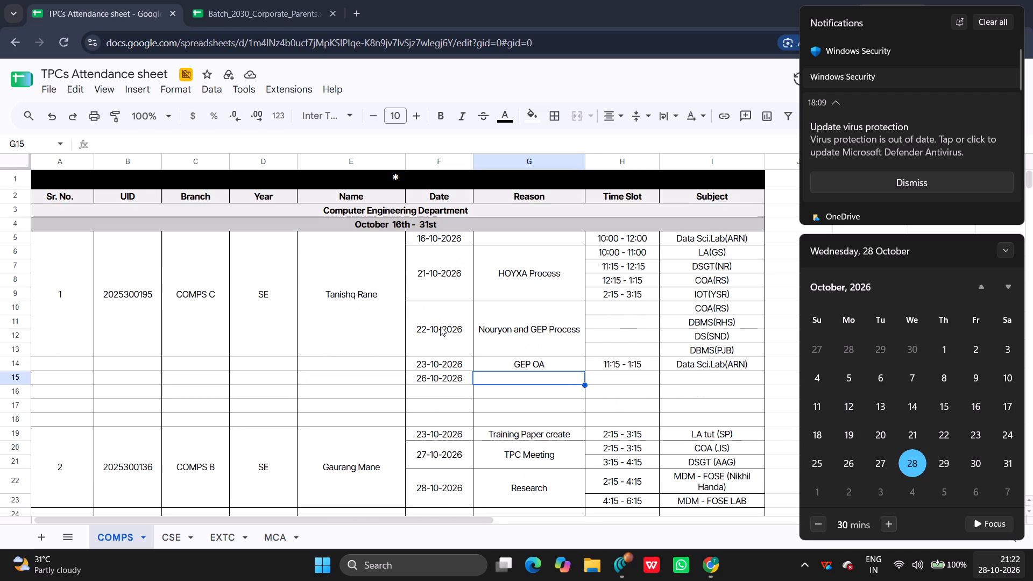
scroll(440, 327, "up", 1)
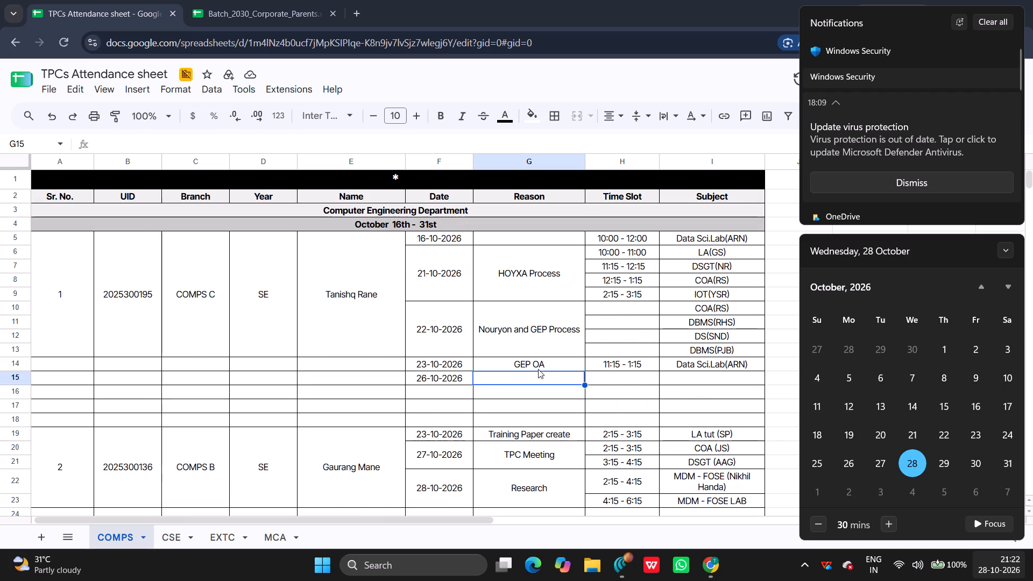
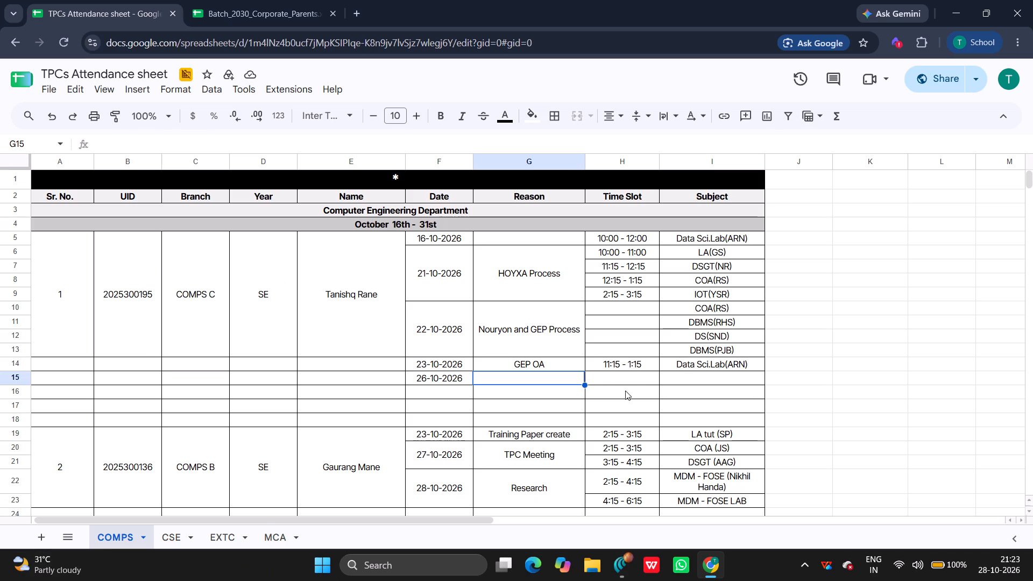
Enter the time slot 9:00 - 10:00 for the 26-10-2026 record in row 15.
left_click(632, 374)
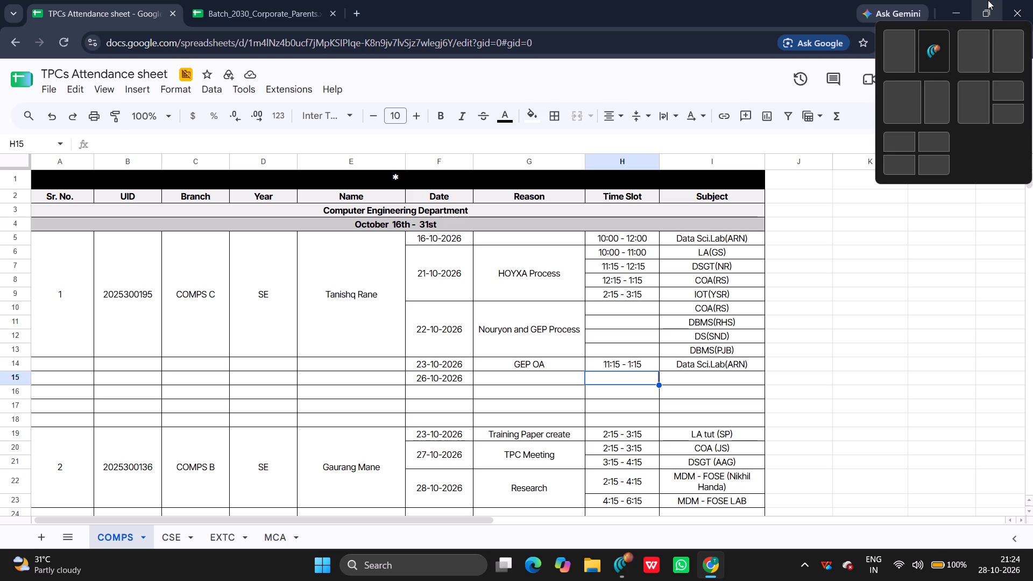
double_click(620, 378)
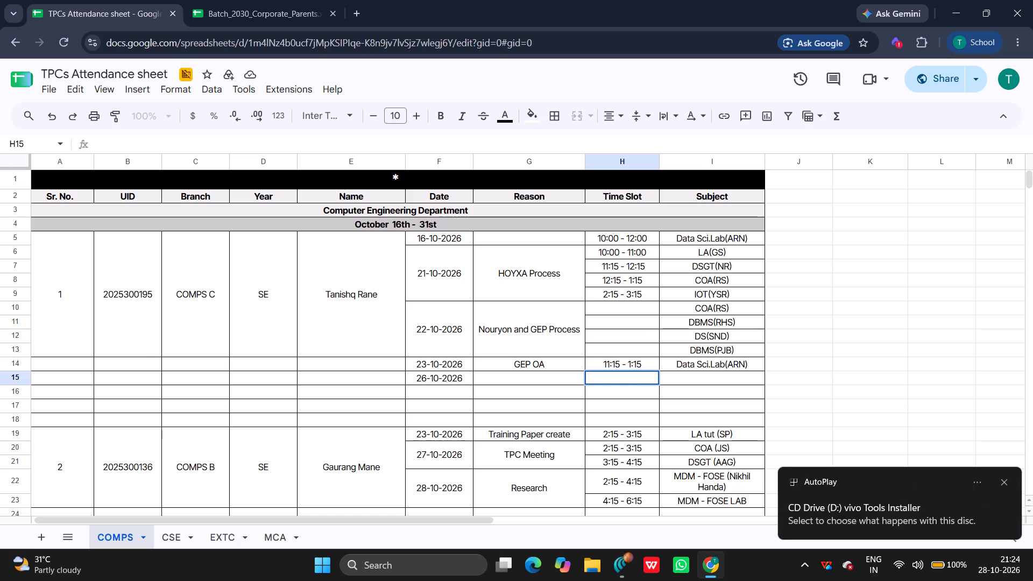
key("9")
type(":00")
key("space")
type("-")
key("space")
type("10")
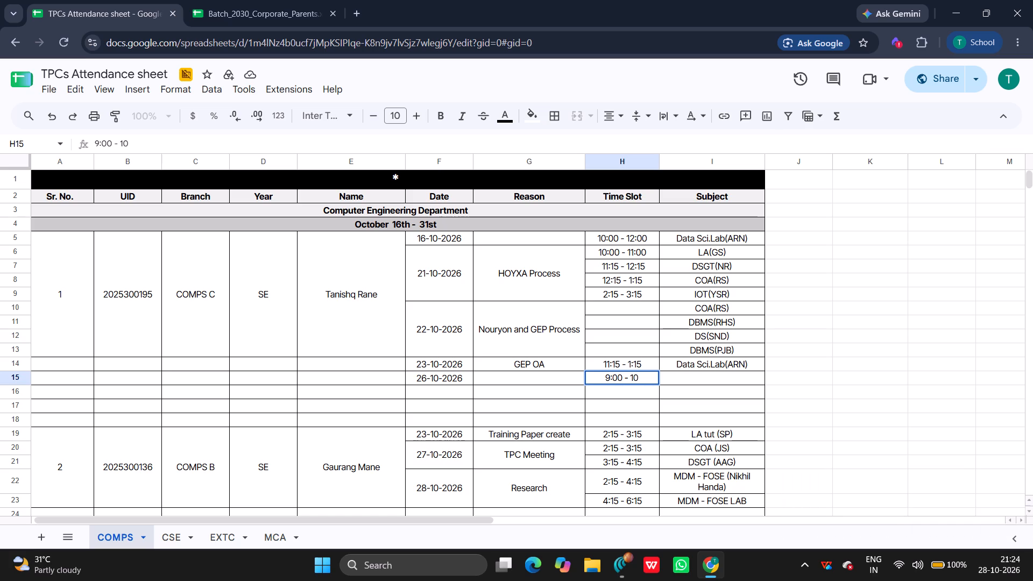
type(":00")
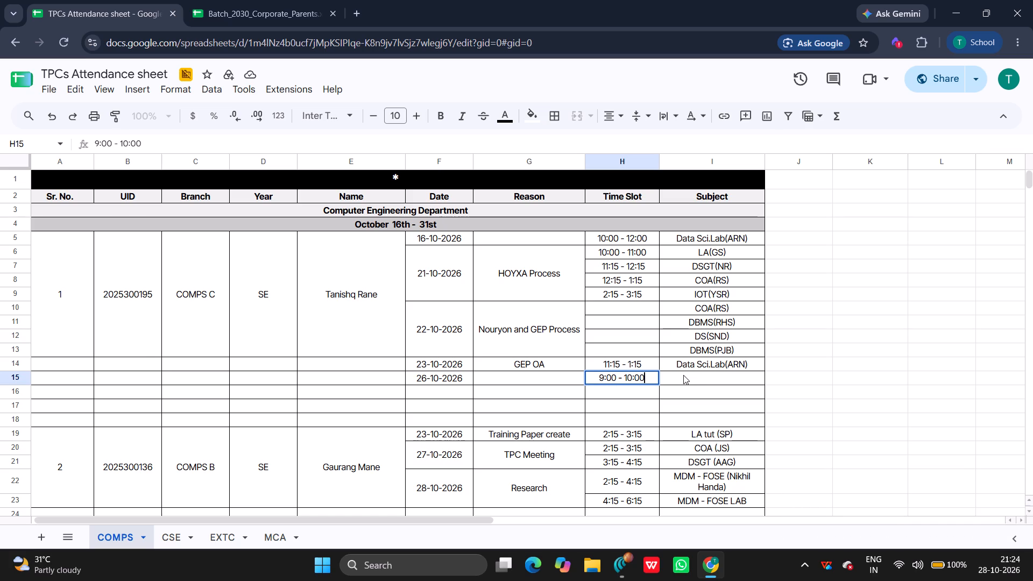
Enter LLC(Bhagvat Geeta) as the subject for the 26-10-2026 record in row 15.
double_click(683, 375)
key("space")
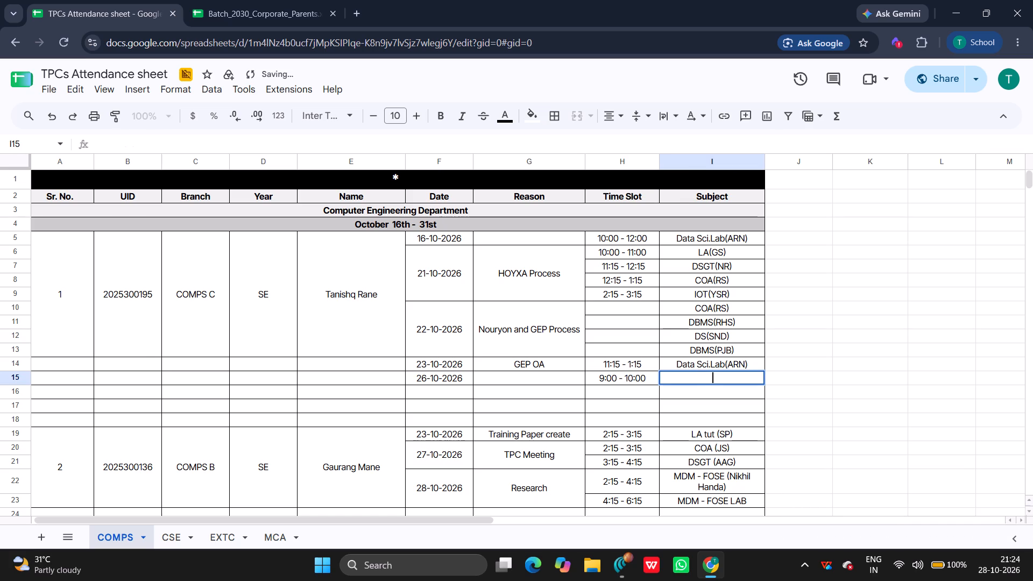
type("ll")
key("BackSpace")
key("BackSpace")
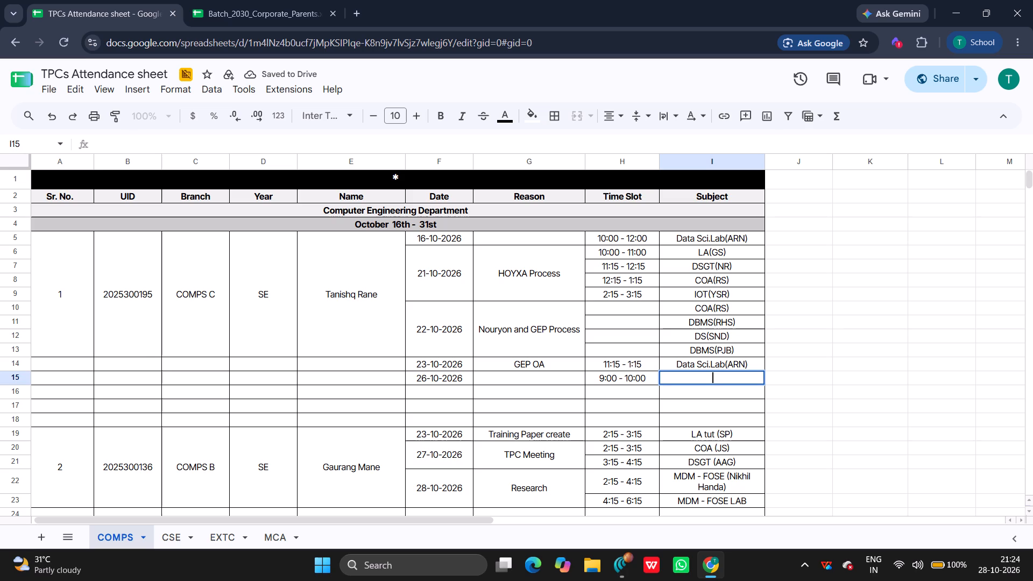
type("LLC")
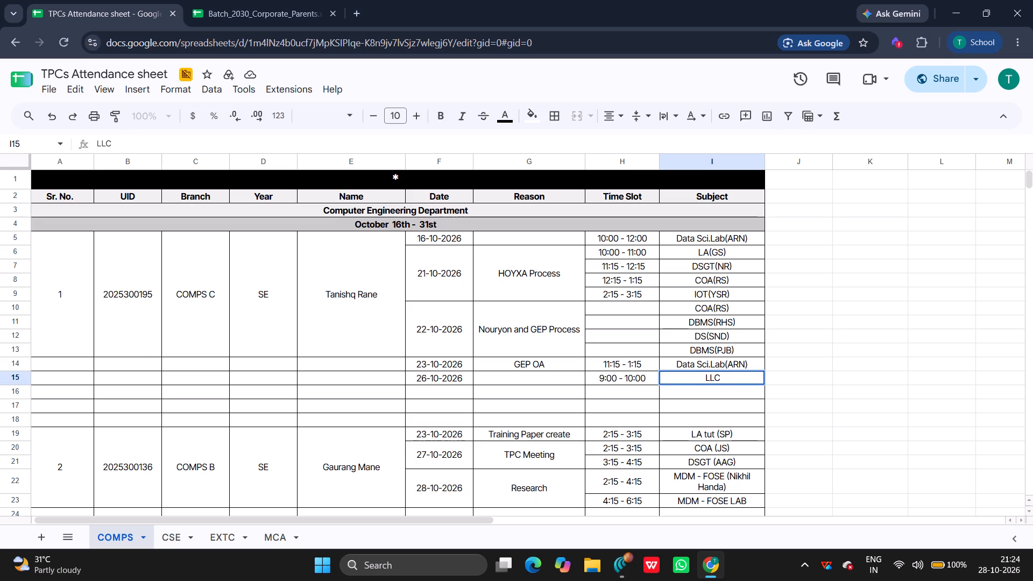
key("shift+parenleft")
type("Bhagvat")
key("space")
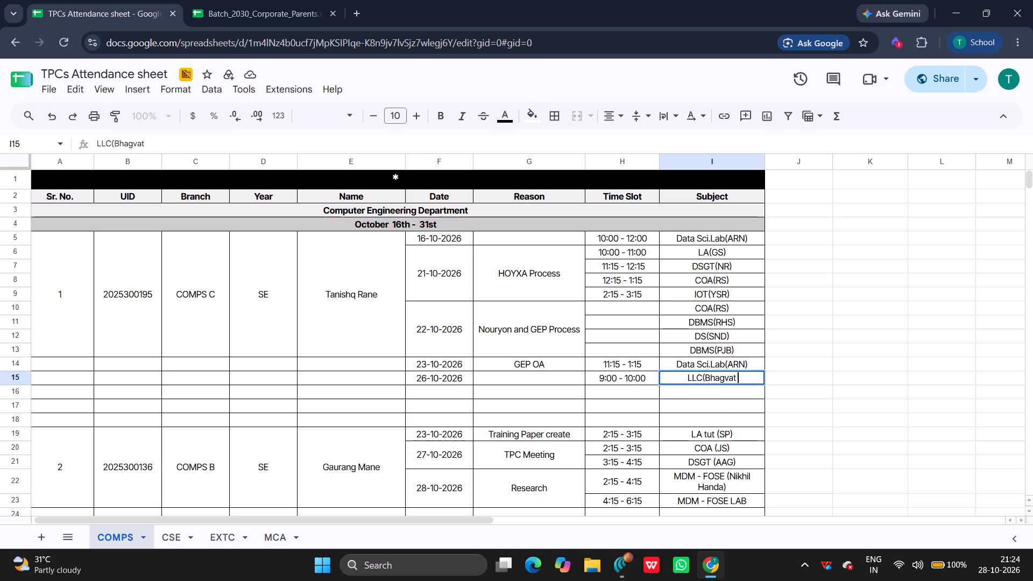
key("shift+g")
type("eeta")
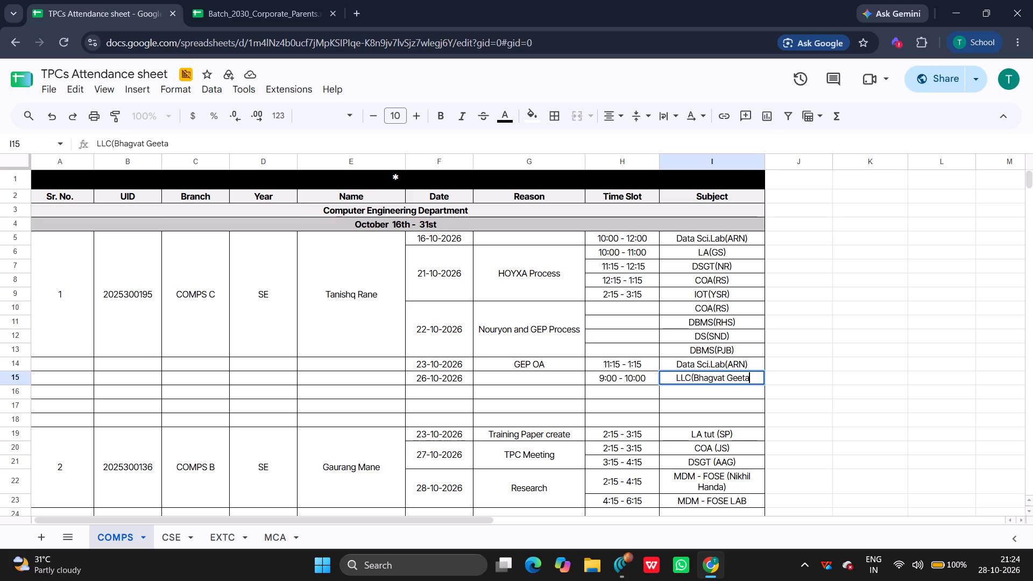
key("shift+parenright")
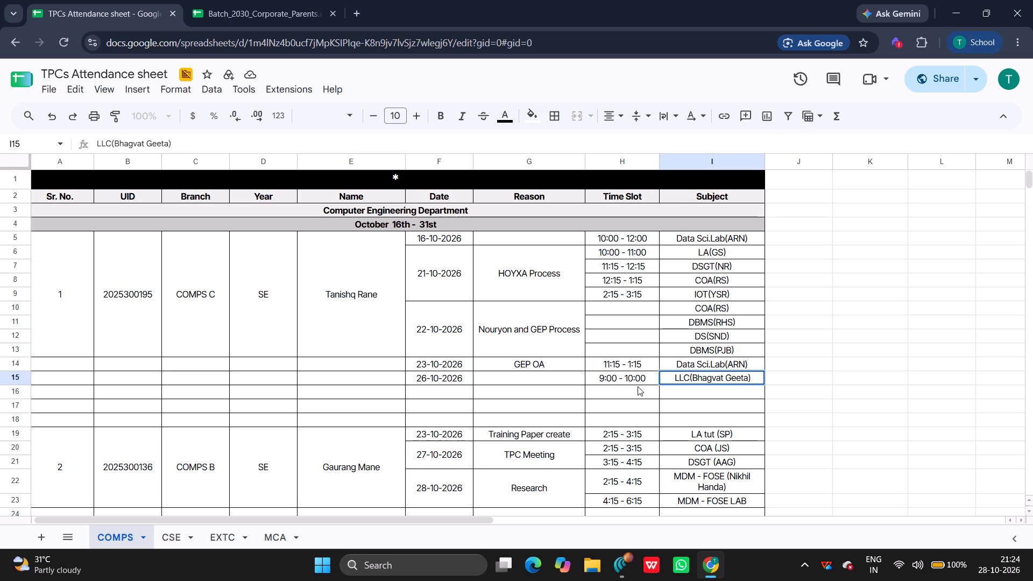
Fill row 16, below the 26-10-2026 record, with time slot 10:00 - 11:00 and subject DSGT(NR).
left_click(636, 387)
type("10:100")
key("BackSpace")
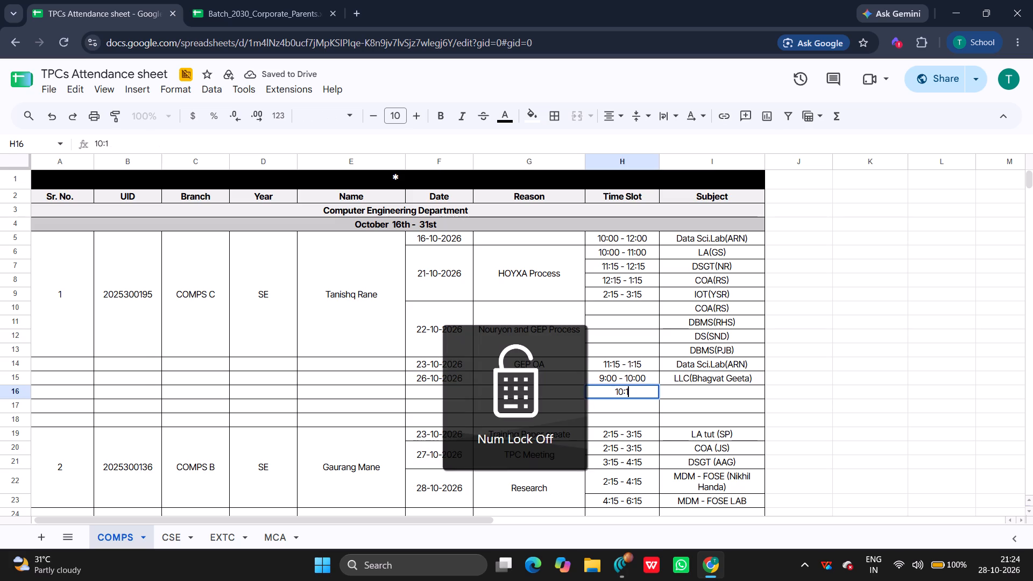
key("BackSpace")
type("00 - 1")
type("1:00")
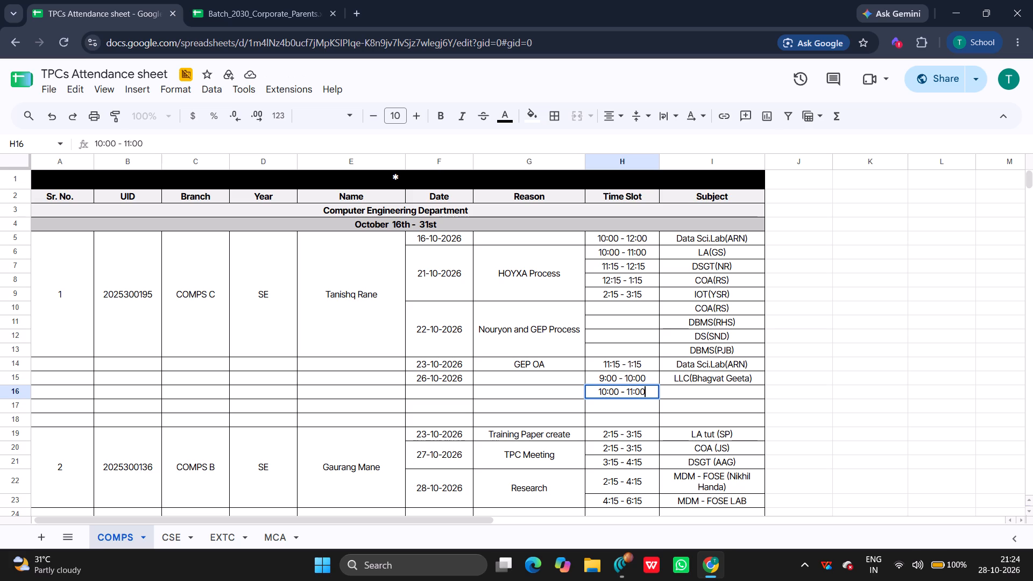
key("Right")
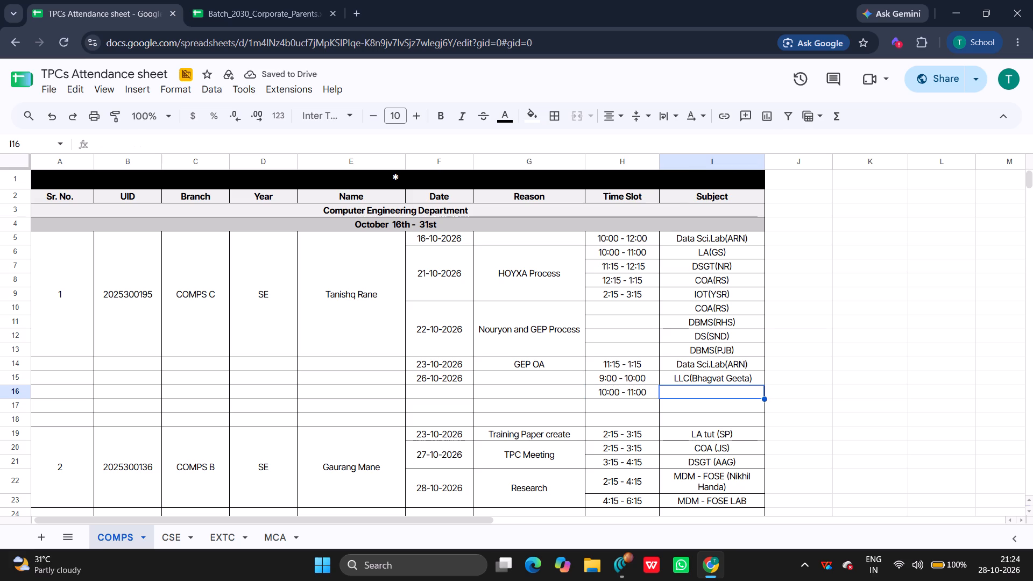
key("shift+d")
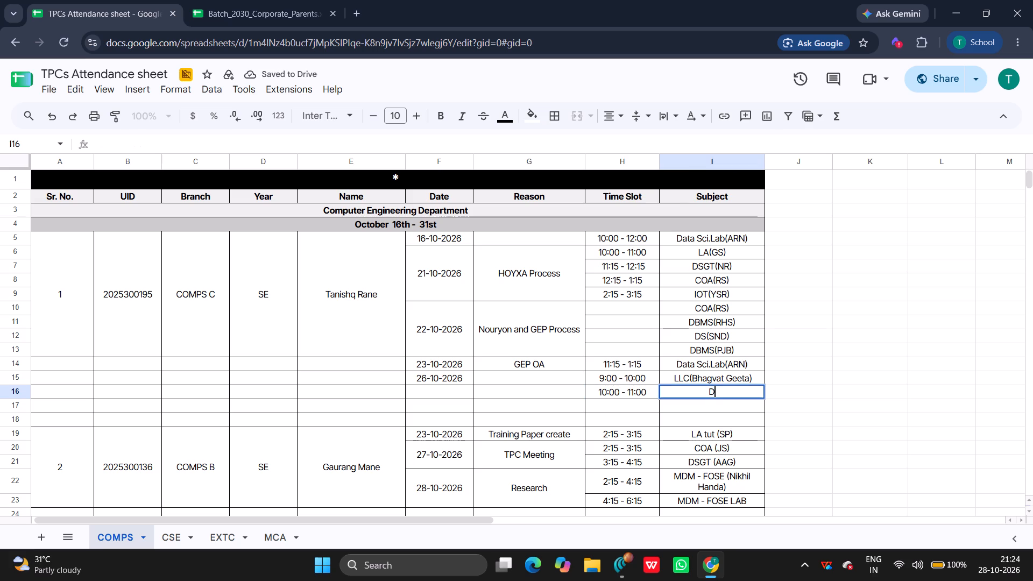
type("SGT")
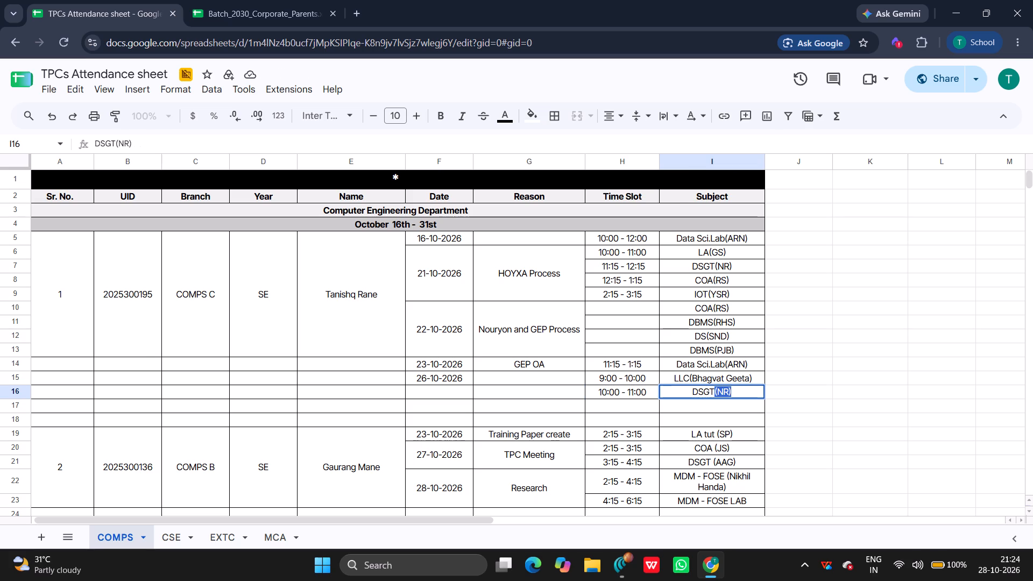
key("shift+Return")
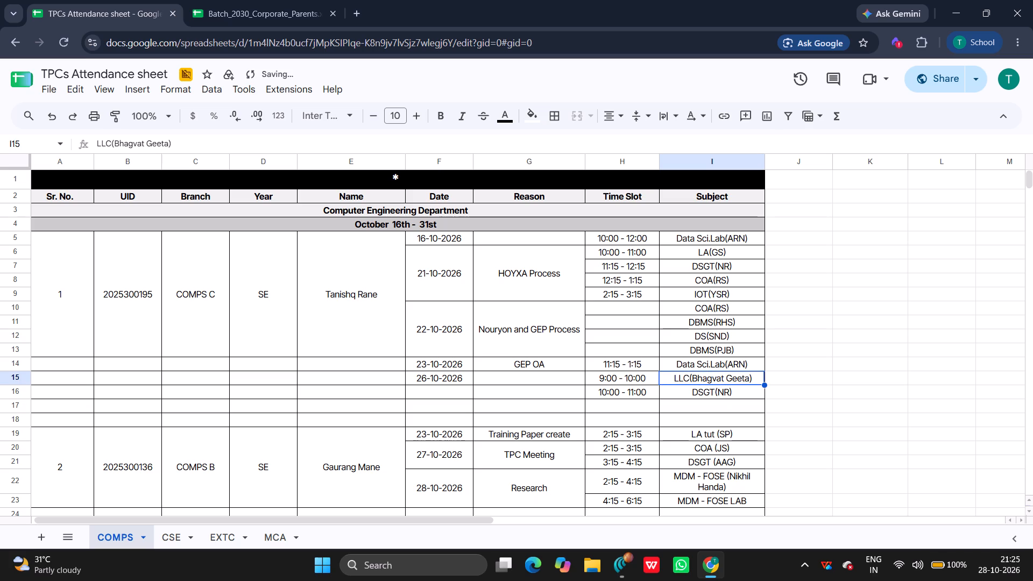
Enter the time slot 11:15 - 1:15 in row 17, below the DSGT(NR) entry.
key("Down")
key("Down")
key("Left")
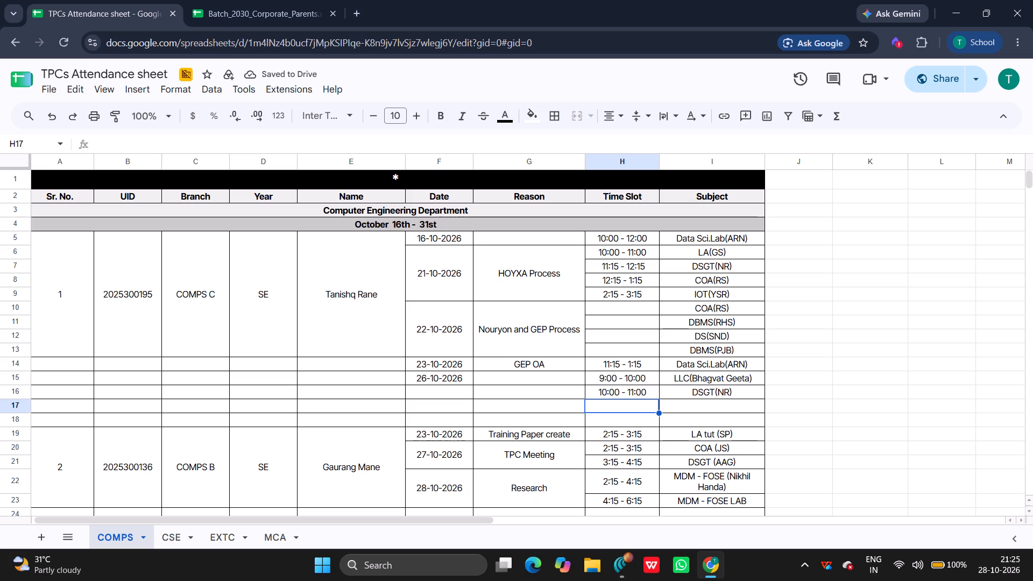
type("11:15 =")
key("space")
key("BackSpace")
key("BackSpace")
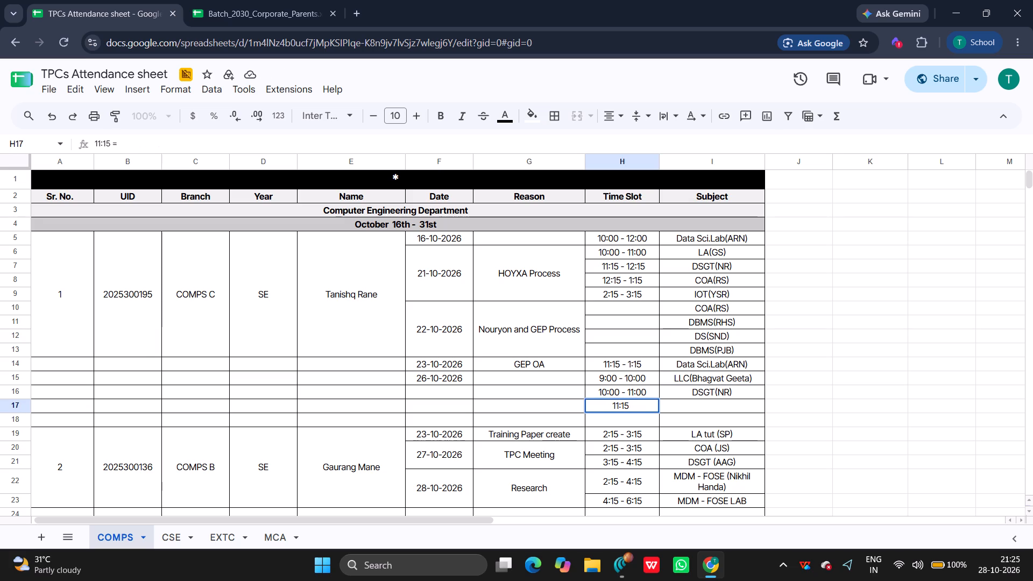
type("-")
key("space")
type("112:")
key("BackSpace")
key("BackSpace")
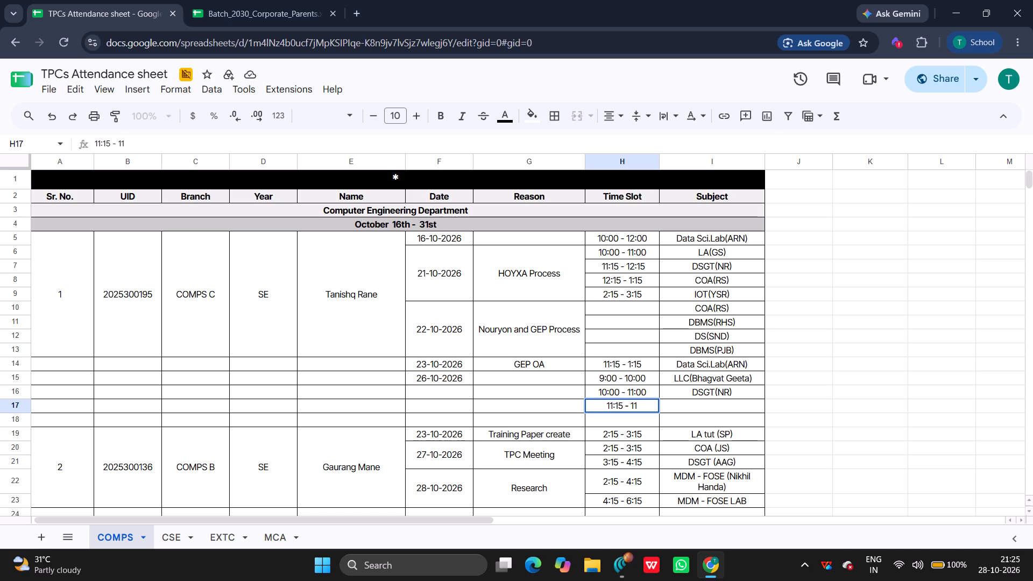
key("BackSpace")
type(":15")
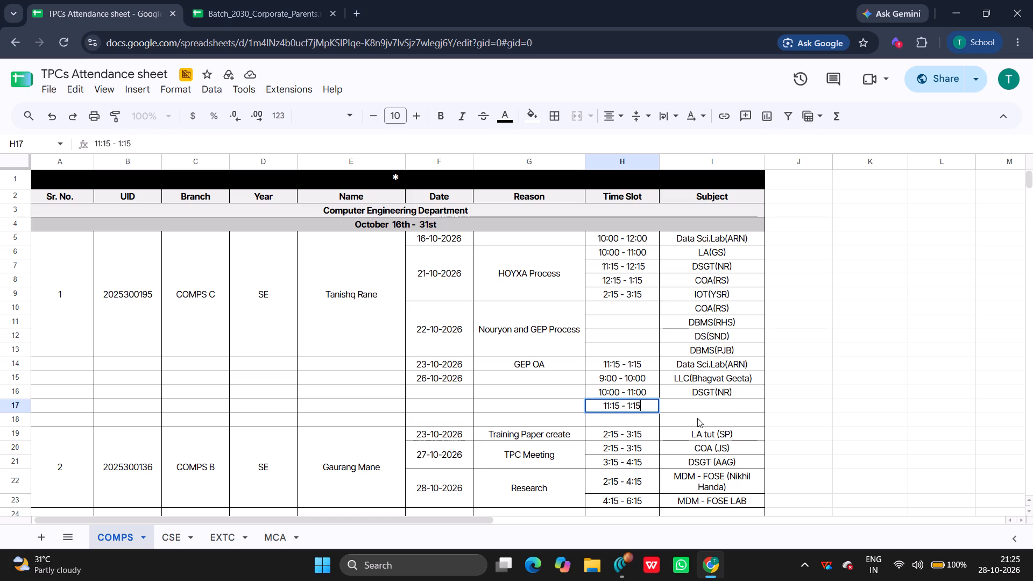
Enter DBMS lab(PJB) as the subject for the 11:15 - 1:15 slot in row 17.
left_click(721, 408)
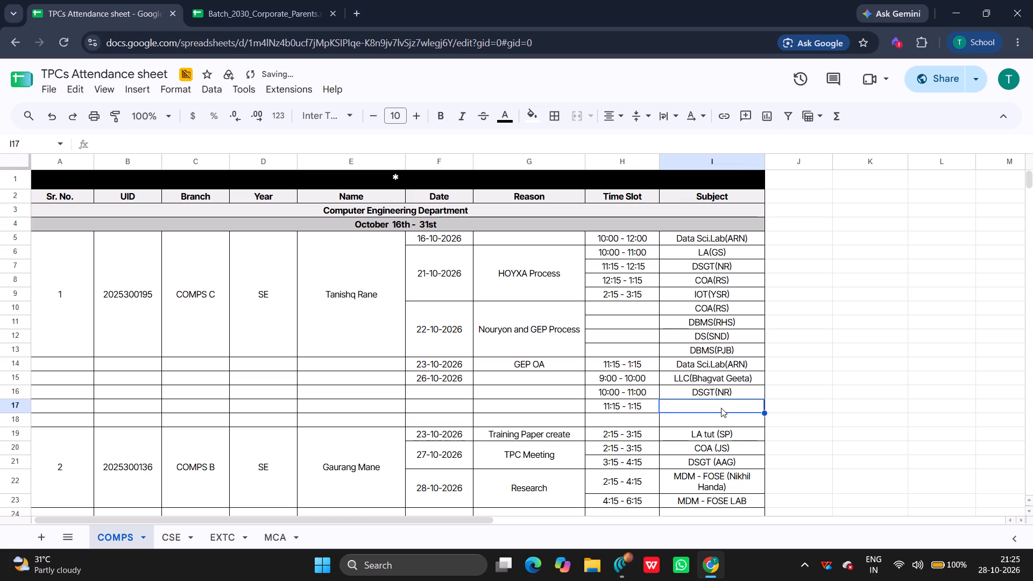
type("DBMS")
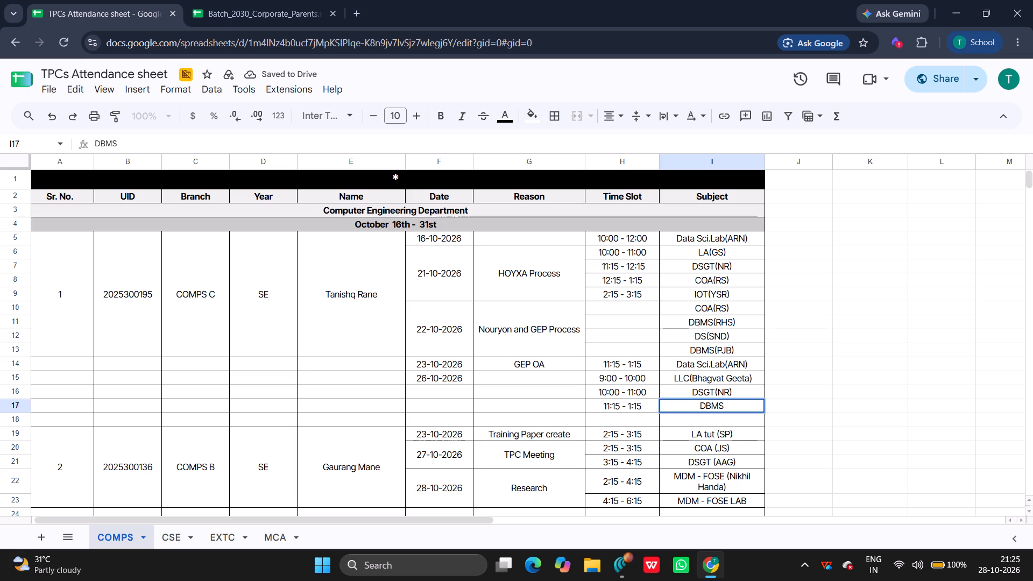
key("shift+parenleft")
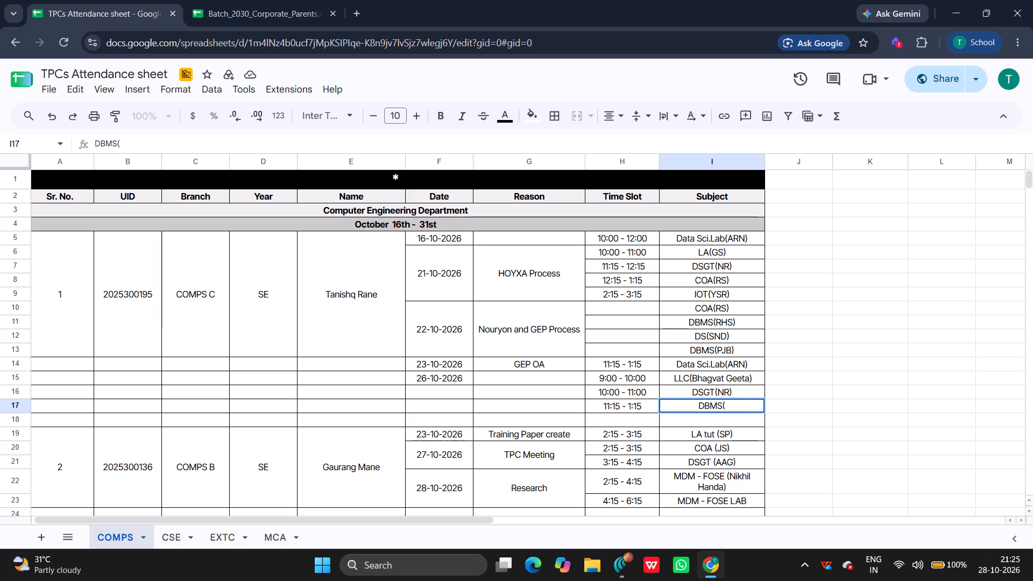
key("BackSpace")
key("space")
type("lab")
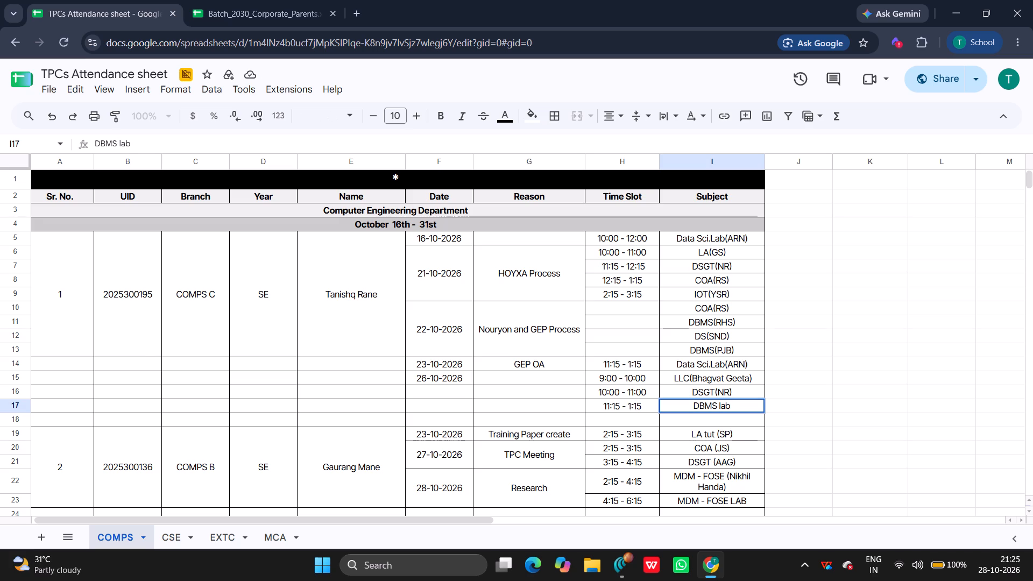
key("shift+parenleft")
type("PJB")
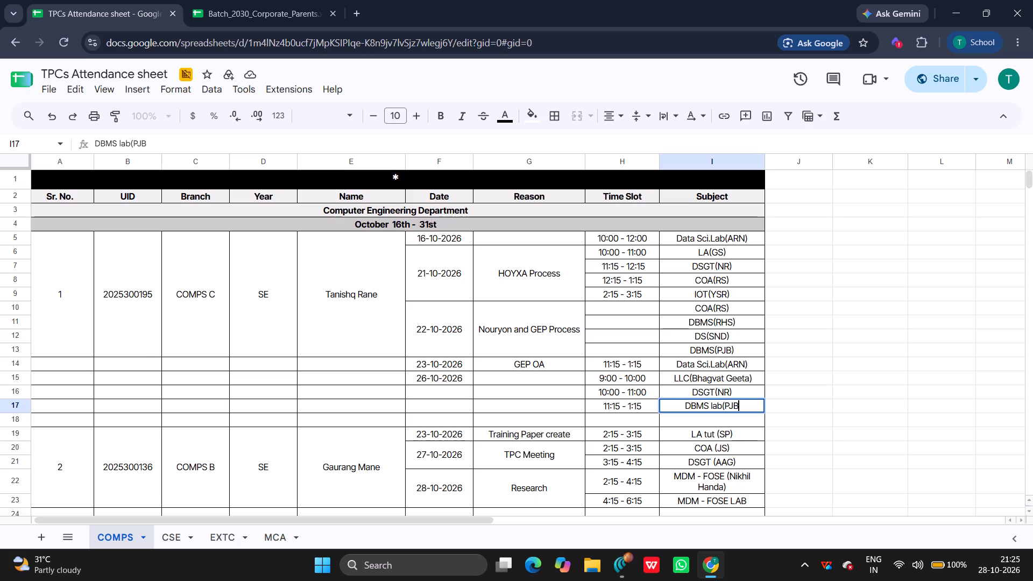
key("shift+parenright")
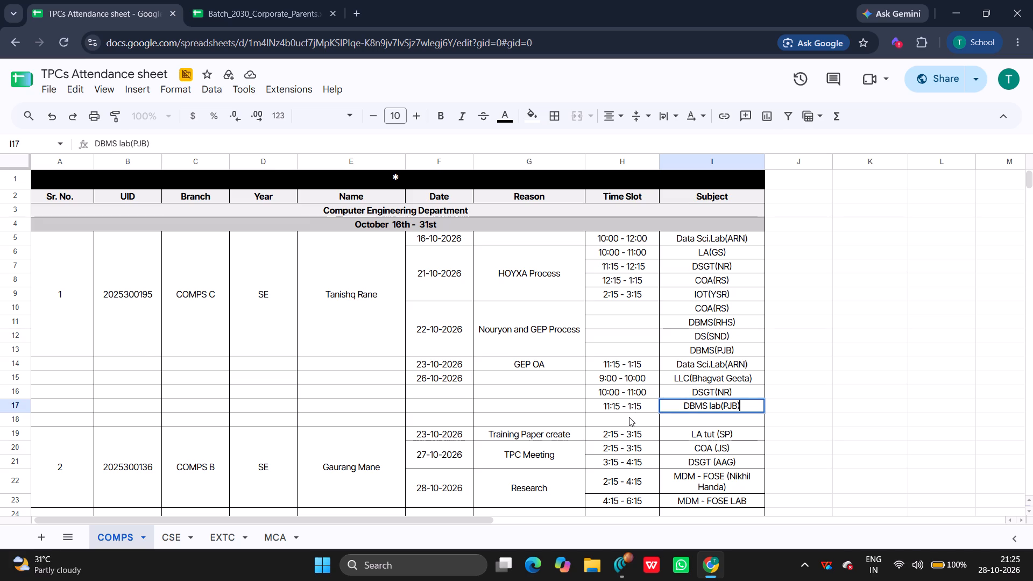
Enter the time slot 2:15 - 4:15 in row 18, below the DBMS lab(PJB) entry.
left_click(628, 417)
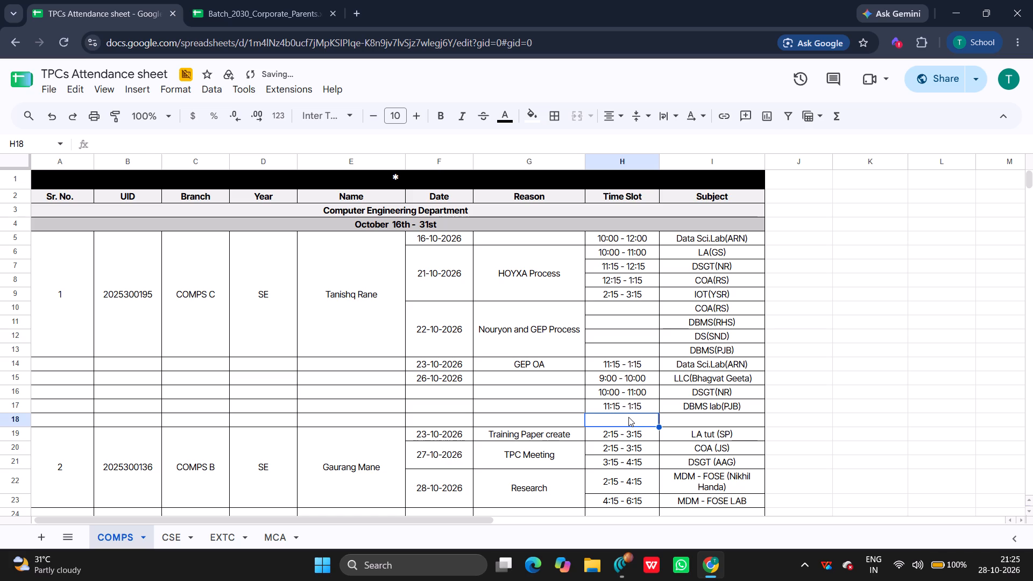
key("2")
type(":\"15")
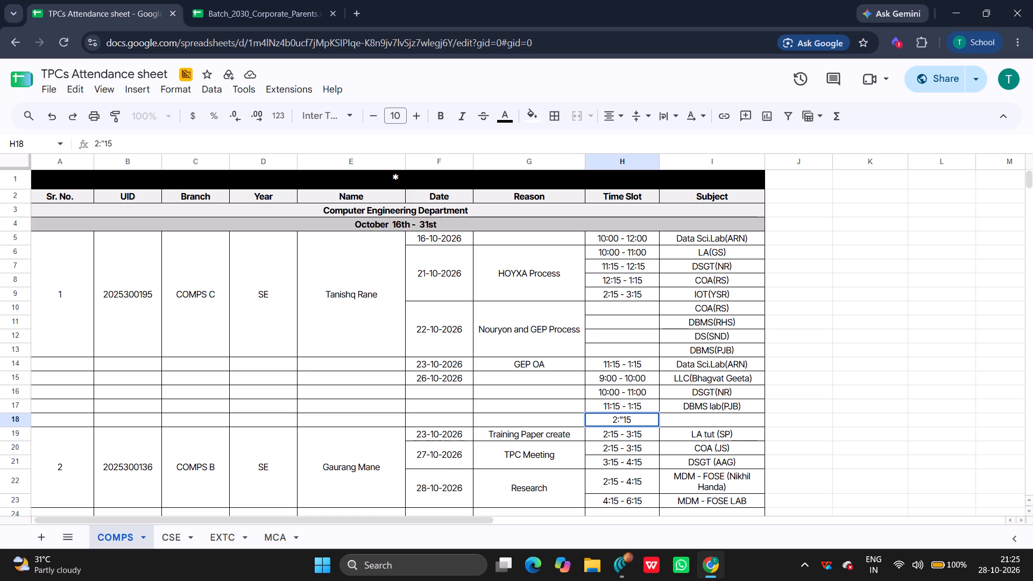
key("BackSpace")
key("BackSpace")
key("BackSpace")
type("15 -")
key("space")
type("4")
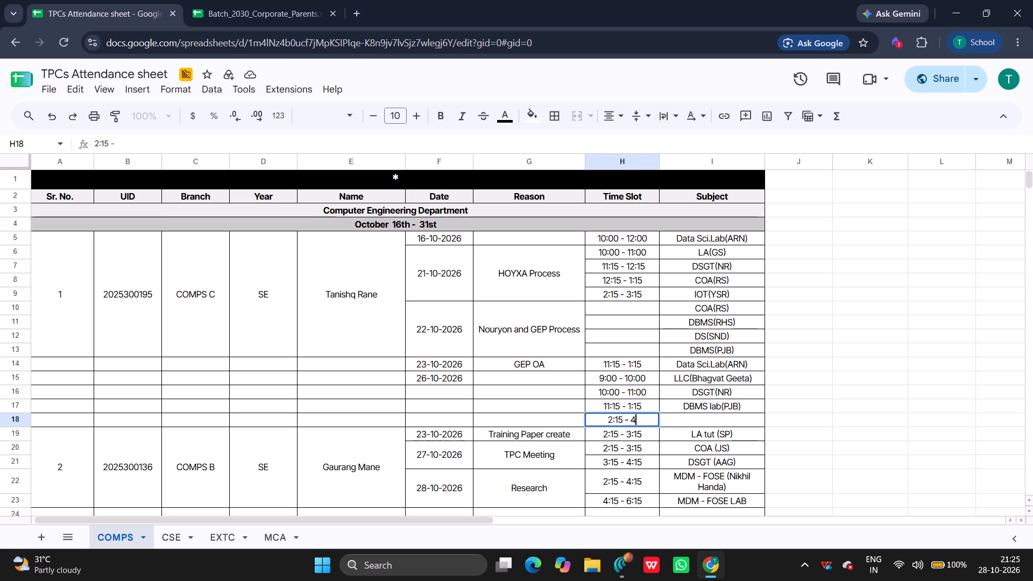
key("space")
key("space")
key("BackSpace")
key("BackSpace")
key("BackSpace")
type("4:15")
key("Right")
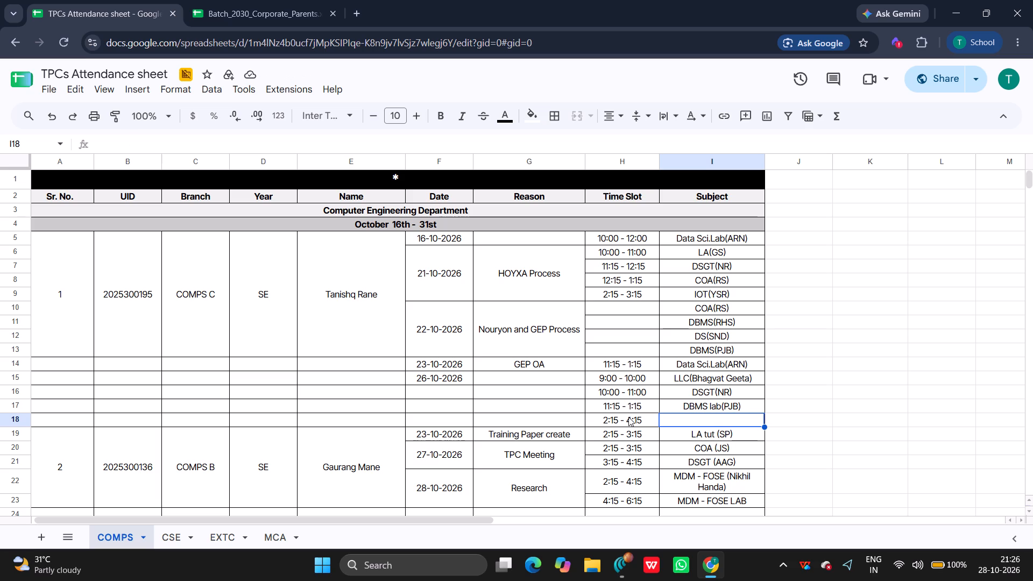
Enter DS Lab(CV) as the subject for the 2:15 - 4:15 slot in row 18.
type("DS Lab")
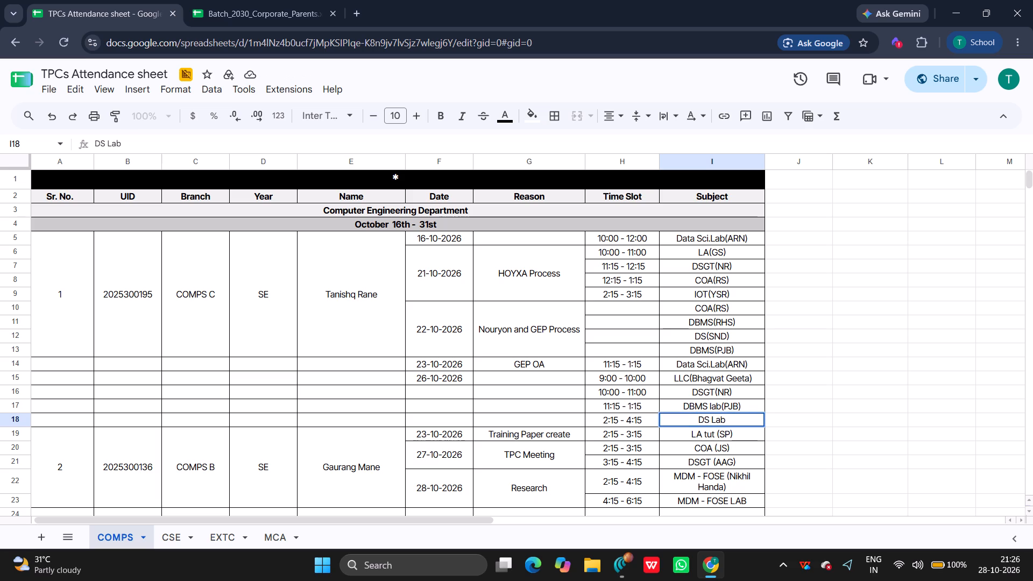
type("(*")
key("BackSpace")
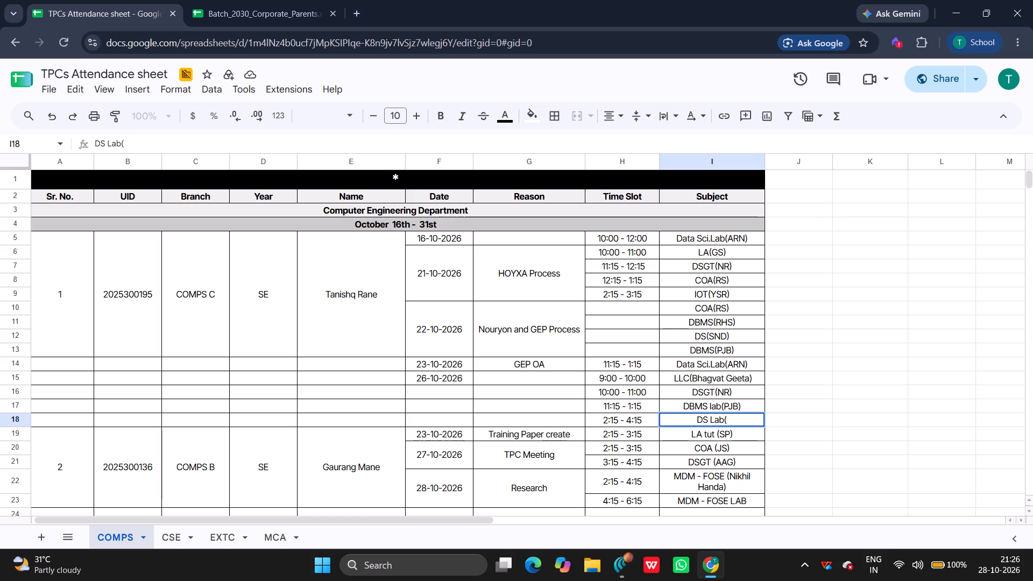
type("CV")
key("shift+parenright")
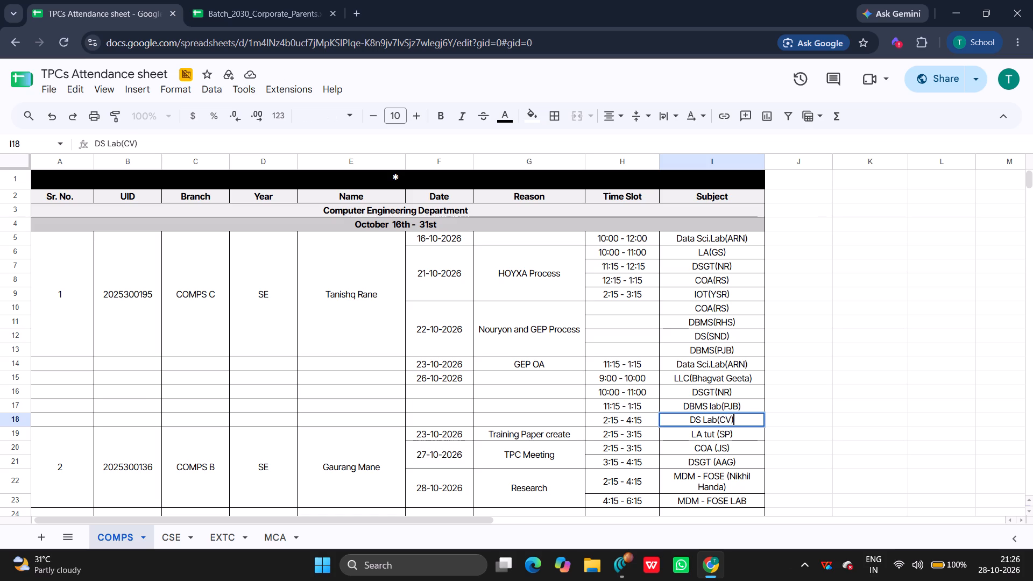
Insert one blank row below row 18, the DS Lab(CV) entry.
left_click(561, 423)
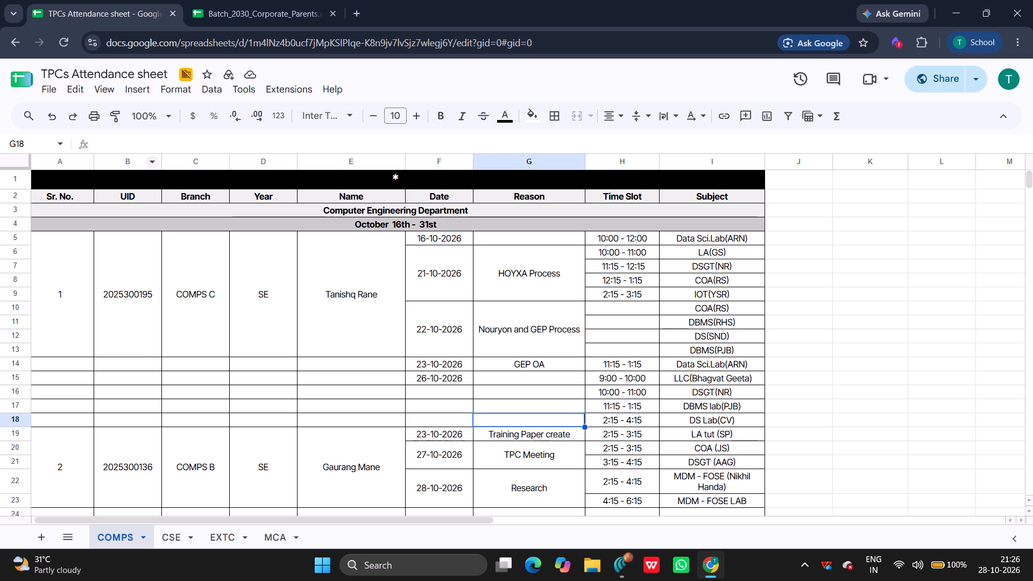
left_click(130, 87)
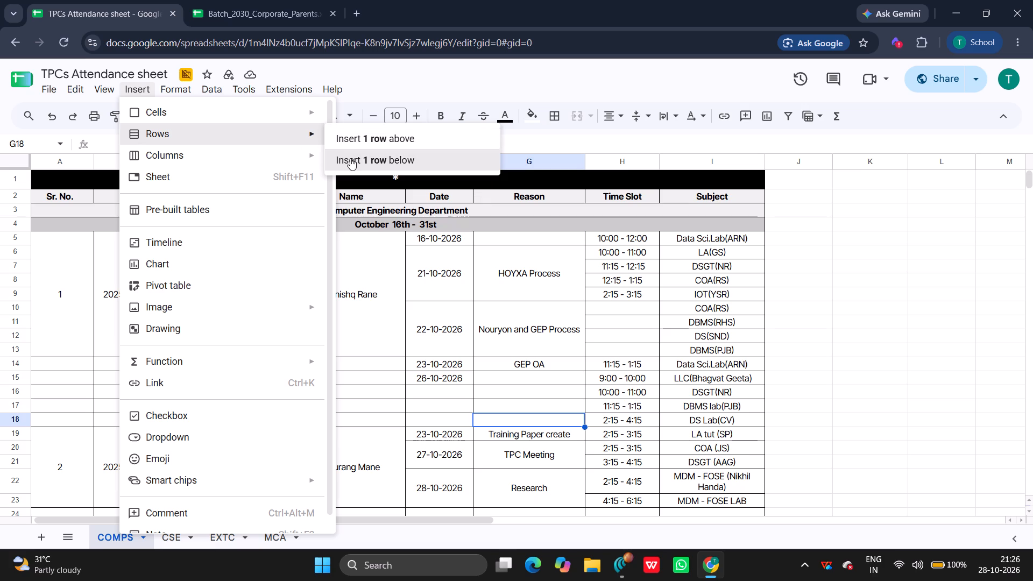
left_click(350, 158)
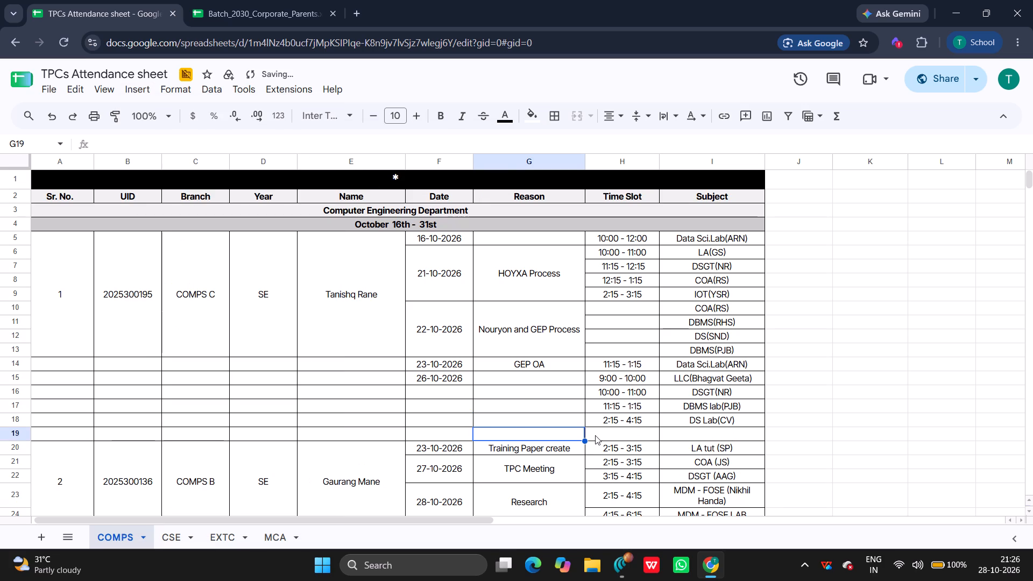
Fill the new row 19 with time slot 4:15 - 5:15 and subject DS(AVN).
left_click(598, 435)
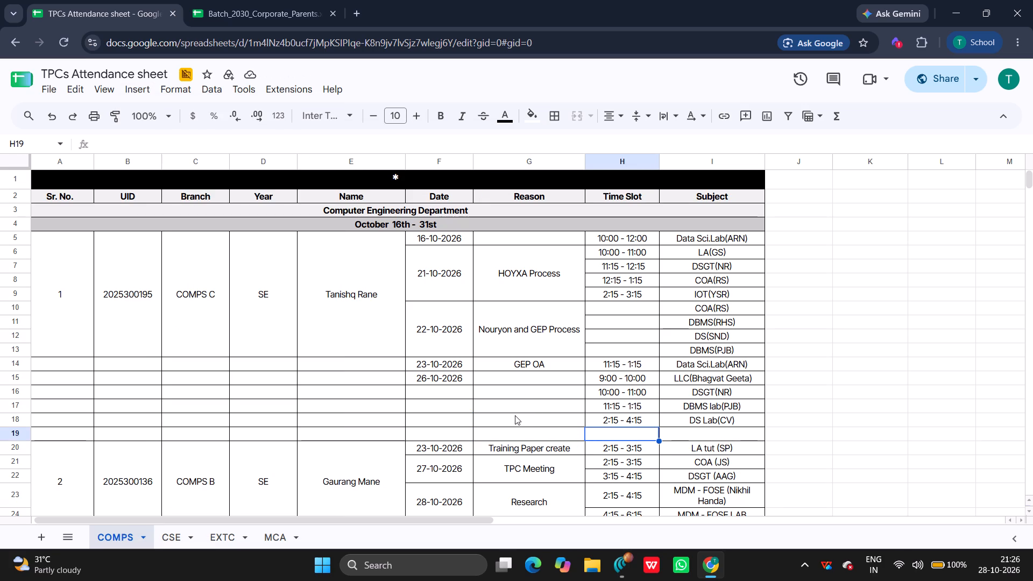
type("4:15")
key("space")
type("-")
key("space")
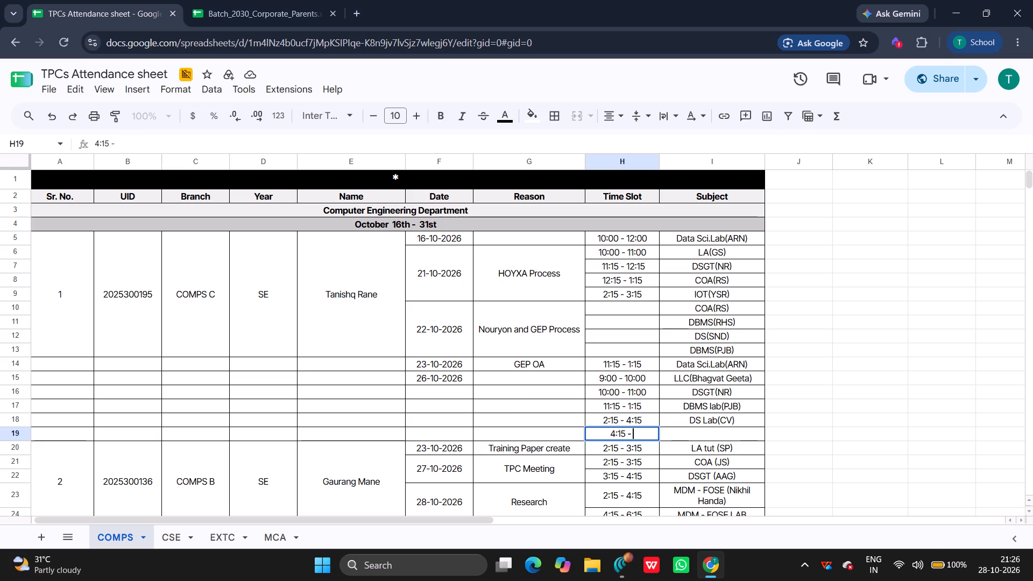
type("5:15")
key("Right")
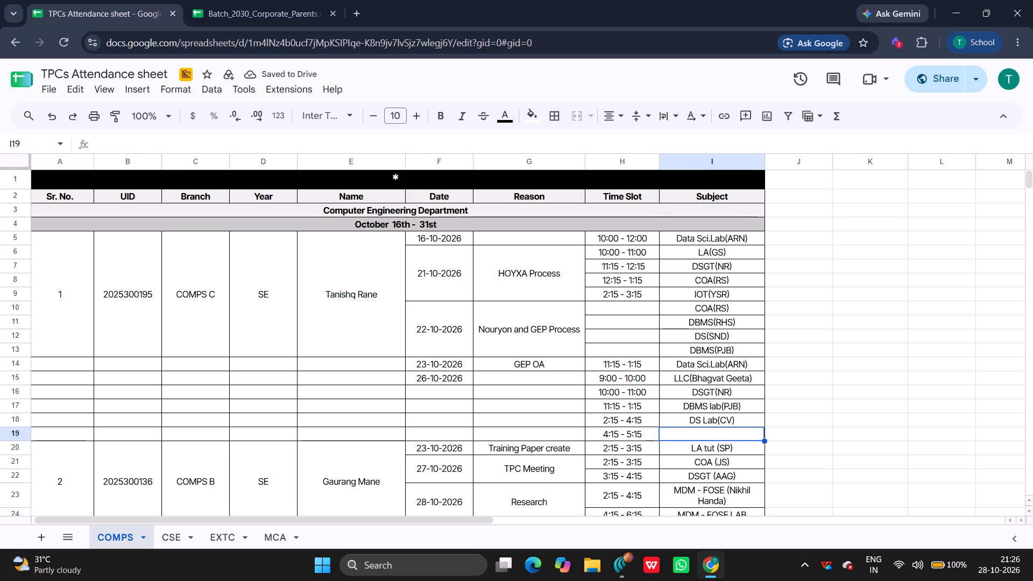
type("DS")
key("shift+parenleft")
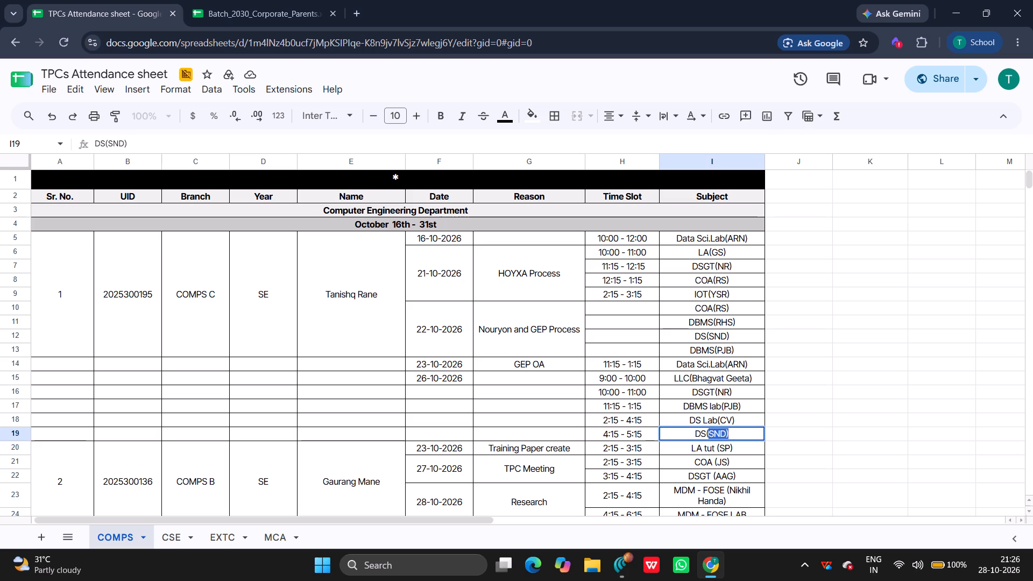
key("shift+a")
type("VN")
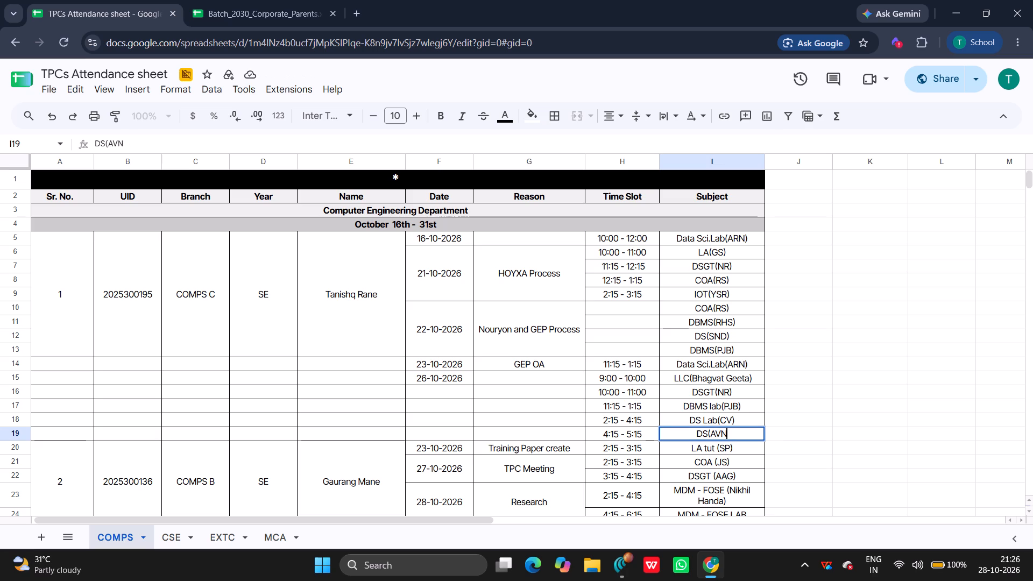
key("shift+parenright")
left_click(576, 430)
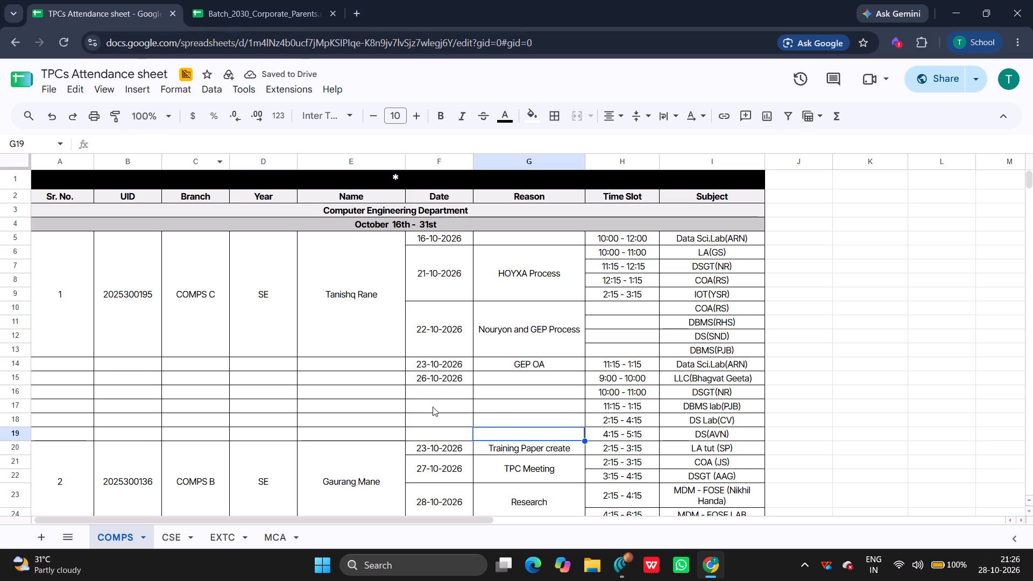
Insert four blank rows below row 19, the DS(AVN) entry.
left_click_drag(433, 407, 457, 435)
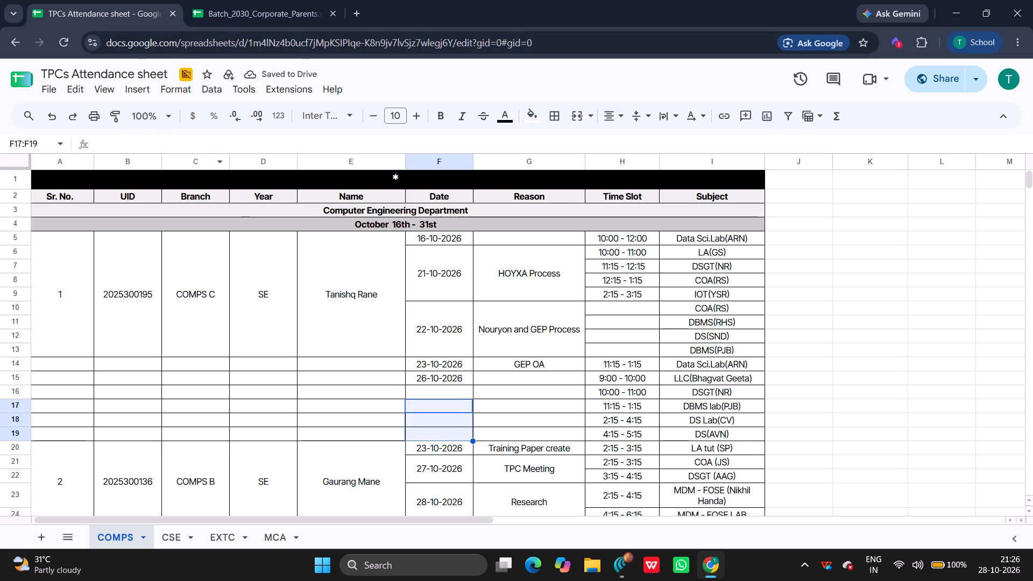
left_click(454, 416)
left_click(454, 416)
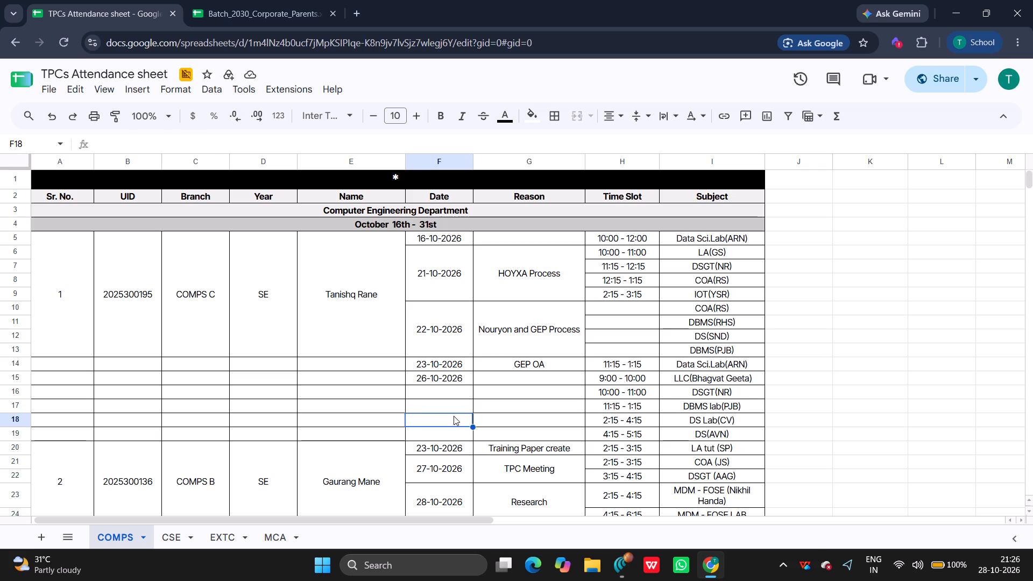
key("ctrl+c")
left_click(438, 399)
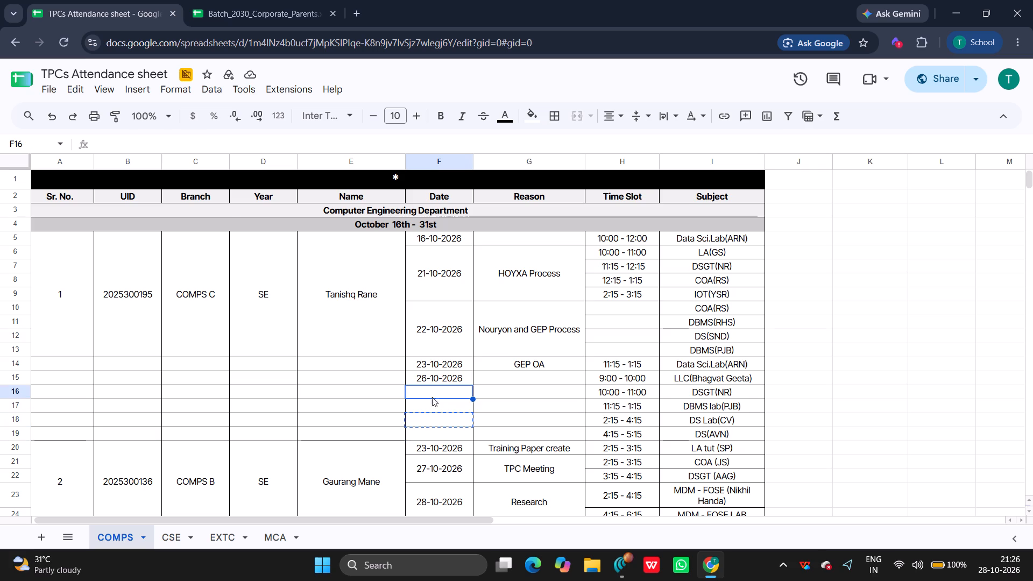
left_click_drag(413, 395, 447, 428)
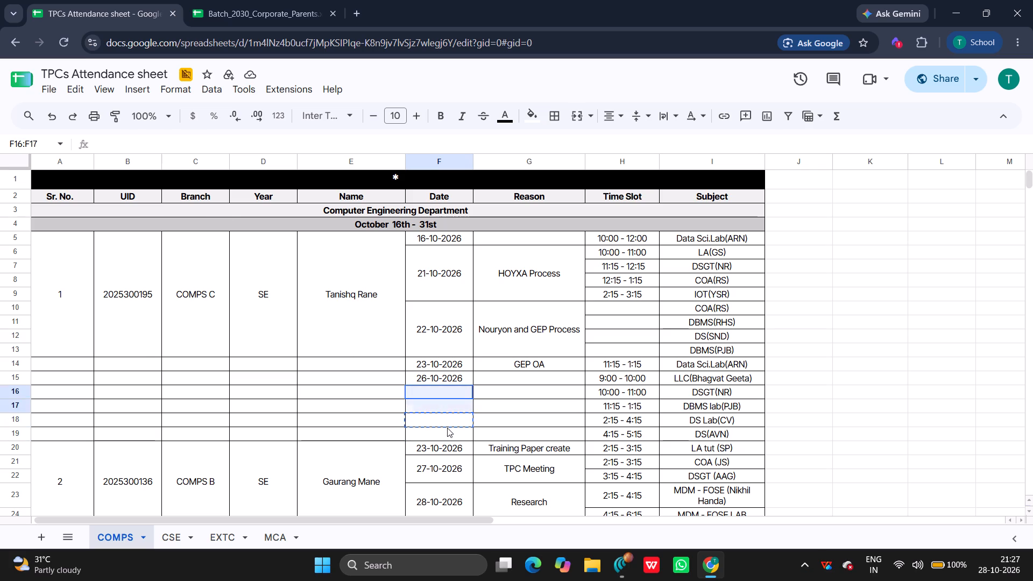
left_click_drag(447, 428, 451, 433)
left_click(134, 84)
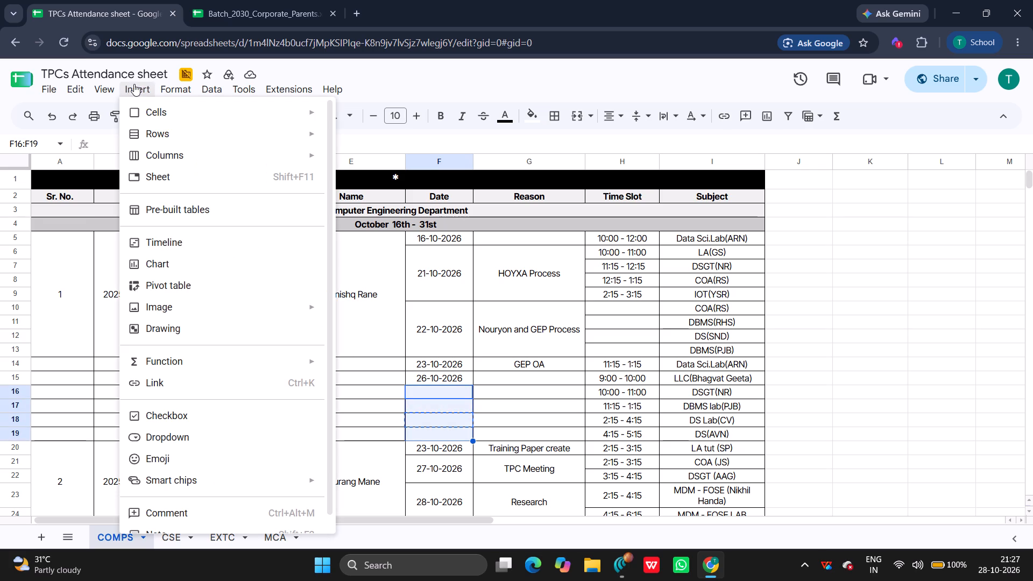
left_click(377, 156)
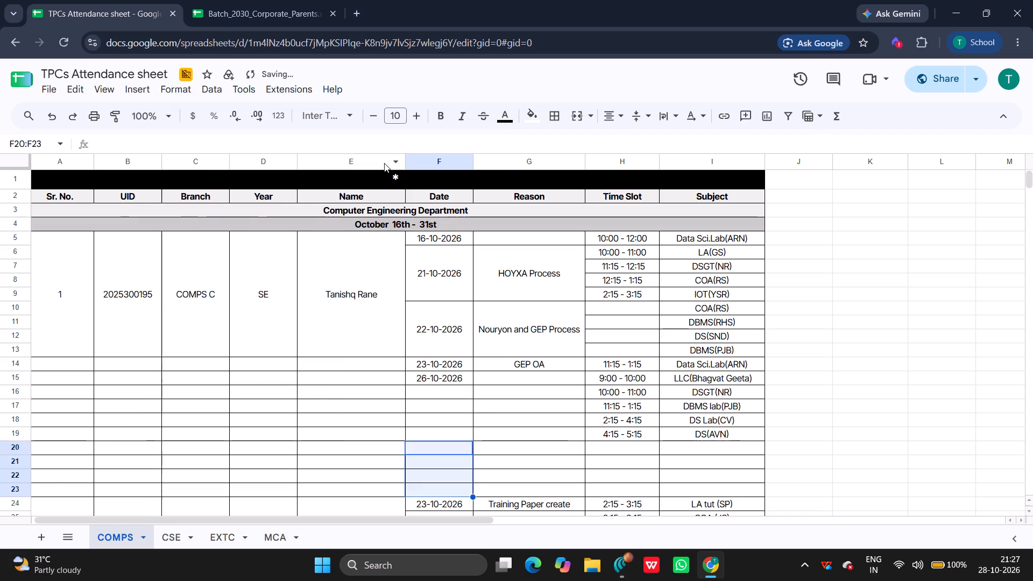
left_click(860, 333)
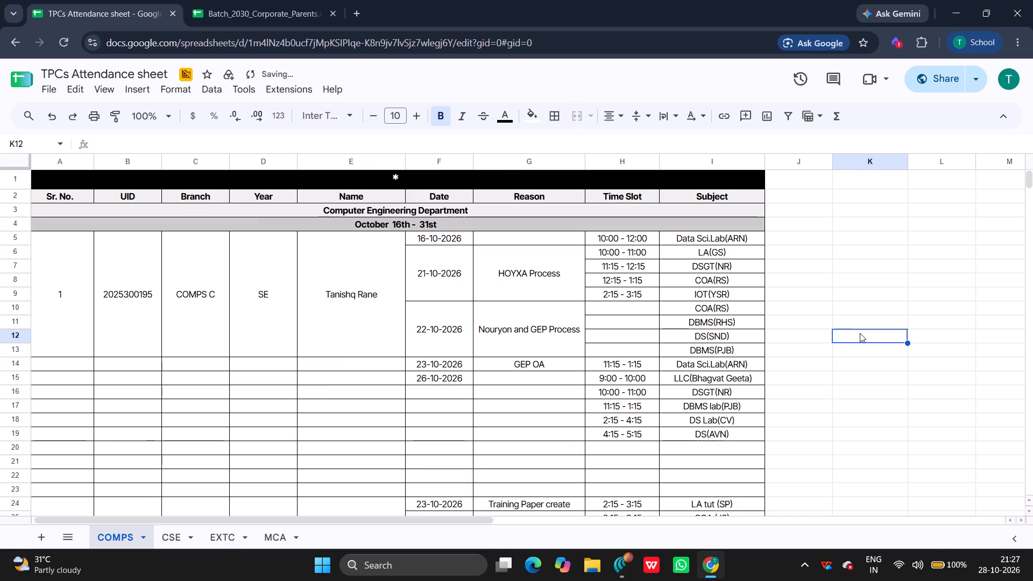
Start a new record in row 20 with date 27-10-2026 and reason TPC Meeting.
left_click(451, 452)
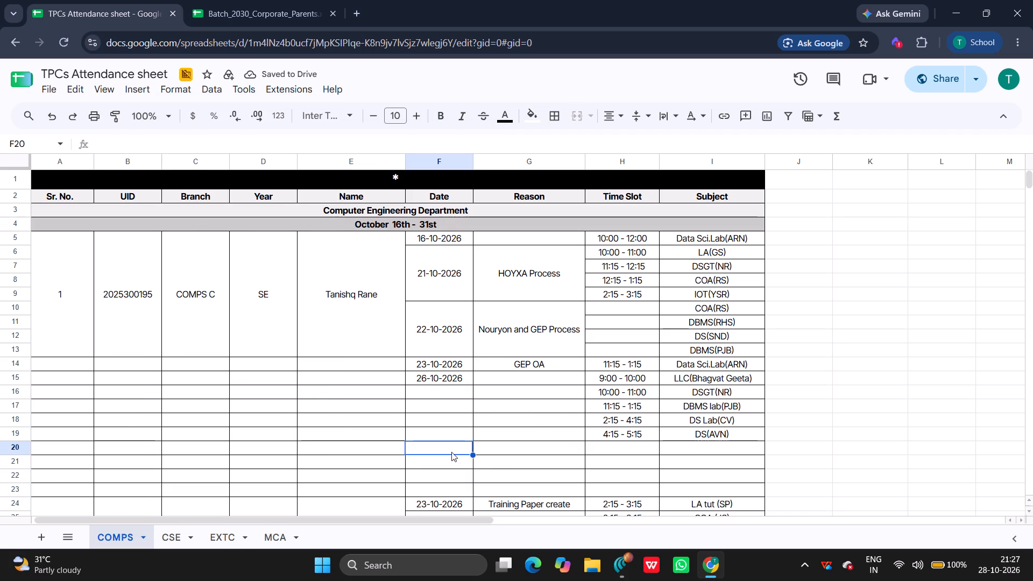
type("27")
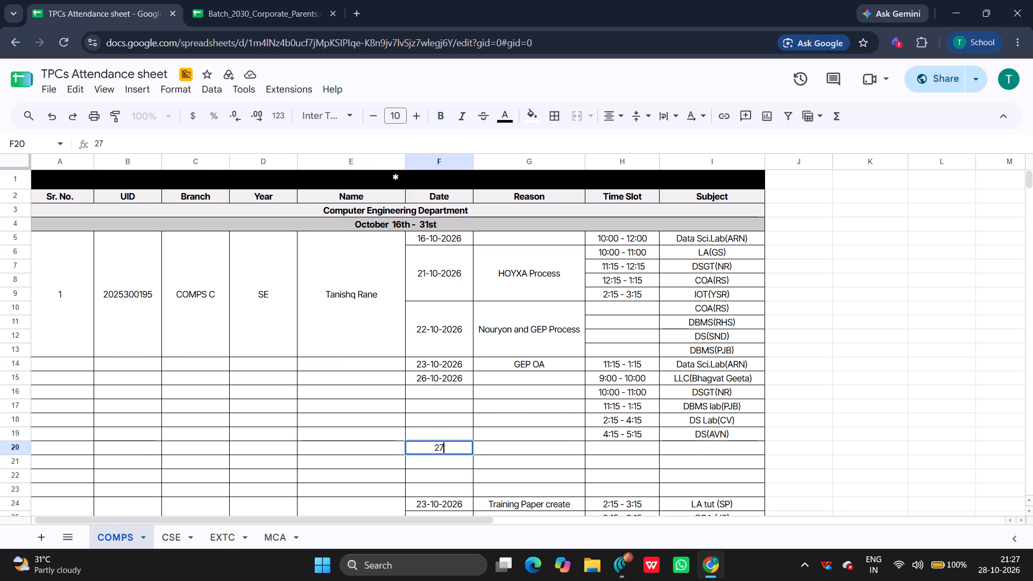
key("minus")
type("10")
key("minus")
type("2026")
key("Right")
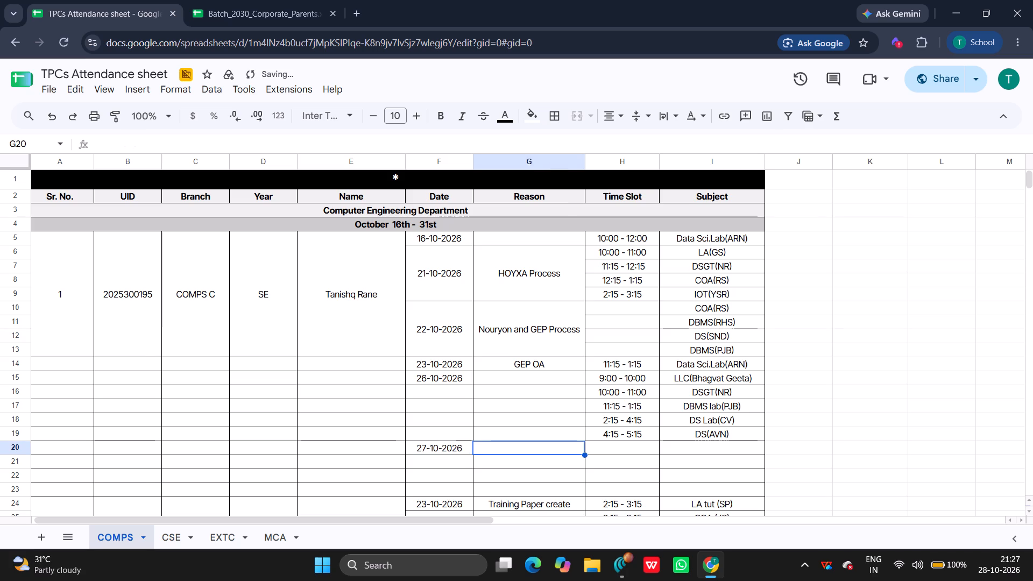
type("TPC")
key("space")
type("Meeting")
key("Right")
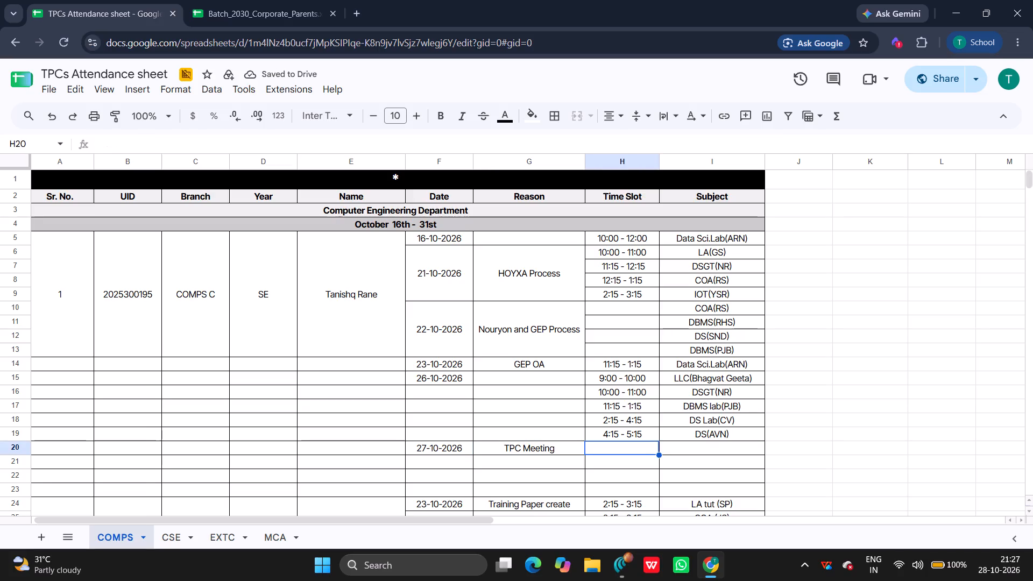
Enter 2:15 - 4:15 as the time slot for the 27-10-2026 TPC Meeting record in row 20.
key("shift+at")
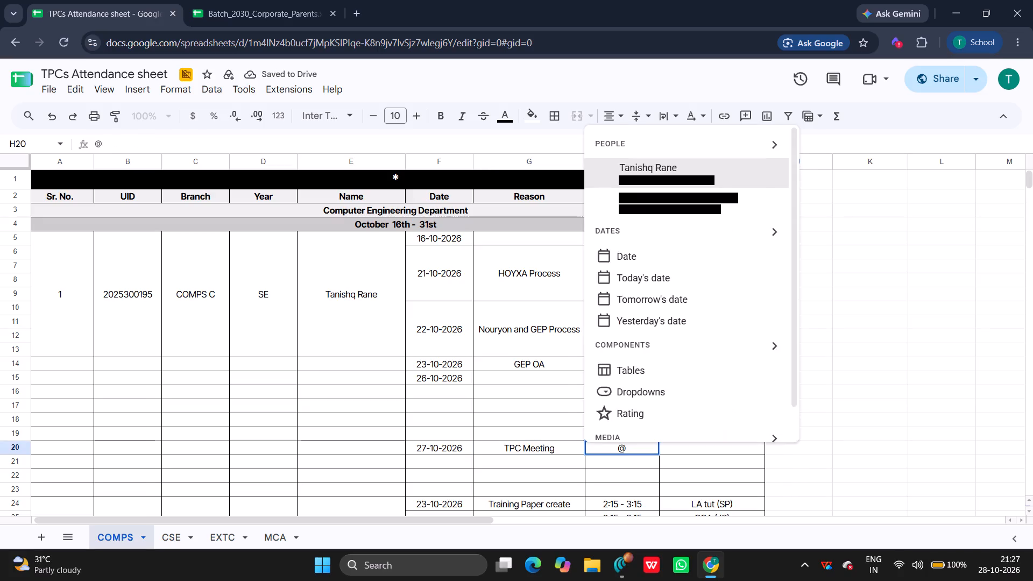
key("BackSpace")
key("2")
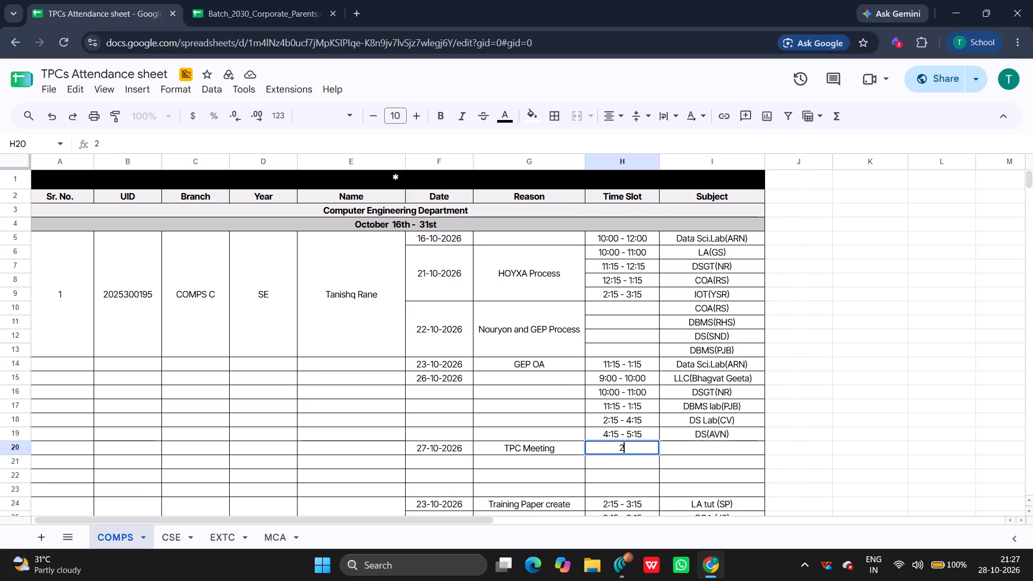
type(":15 tp")
key("BackSpace")
key("o")
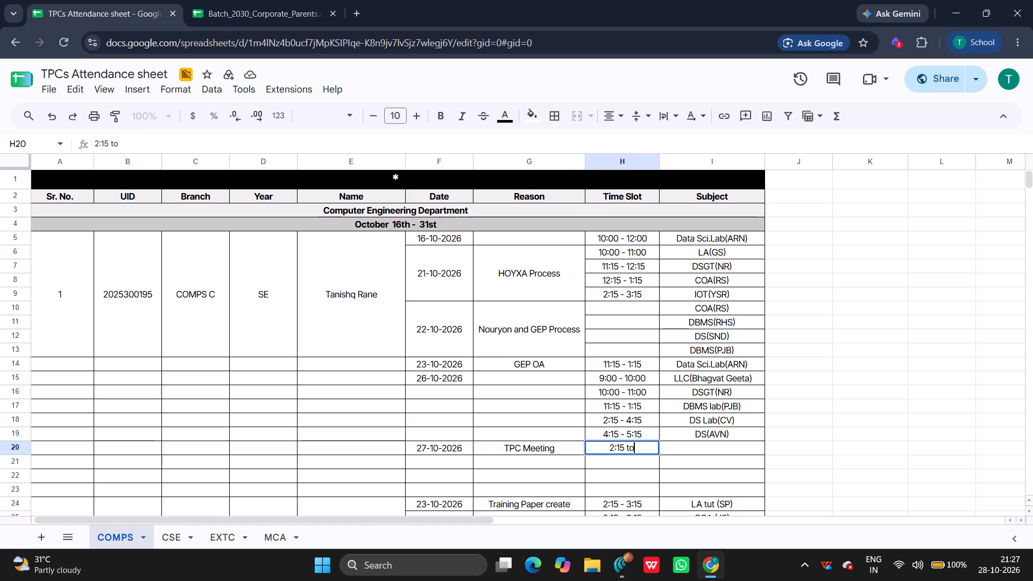
key("BackSpace")
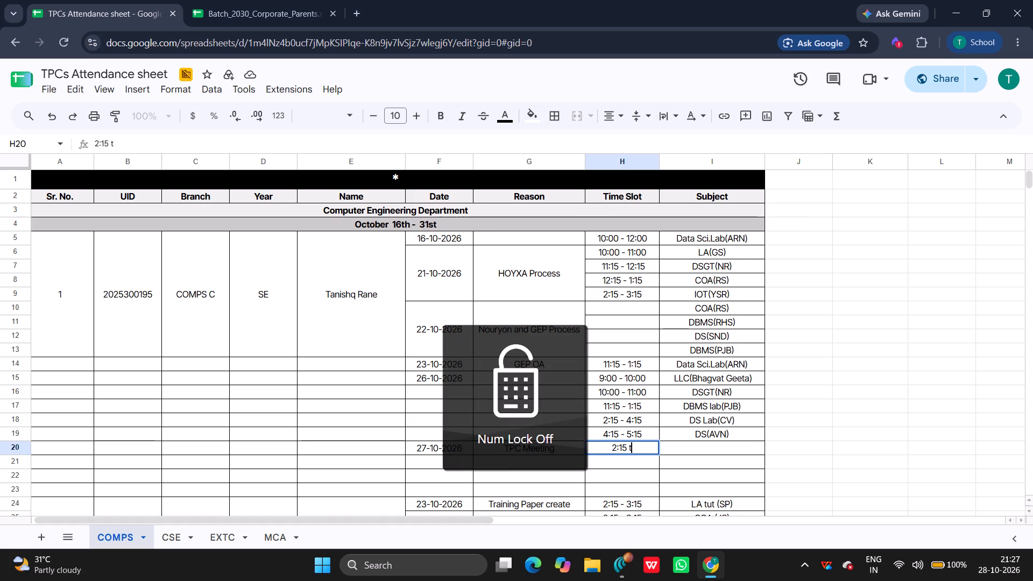
key("BackSpace")
type("-")
key("space")
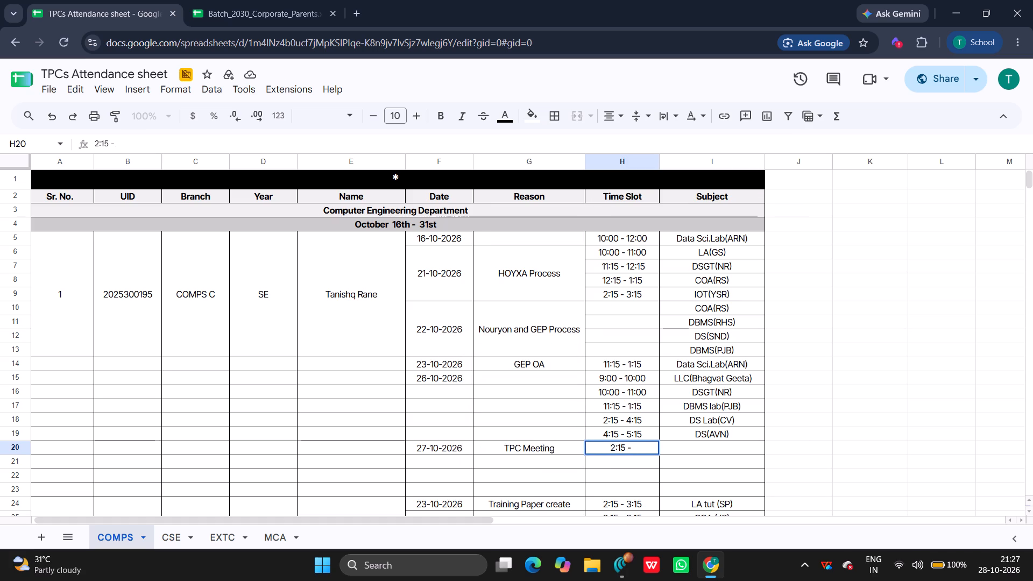
key("4")
type(":15")
key("Right")
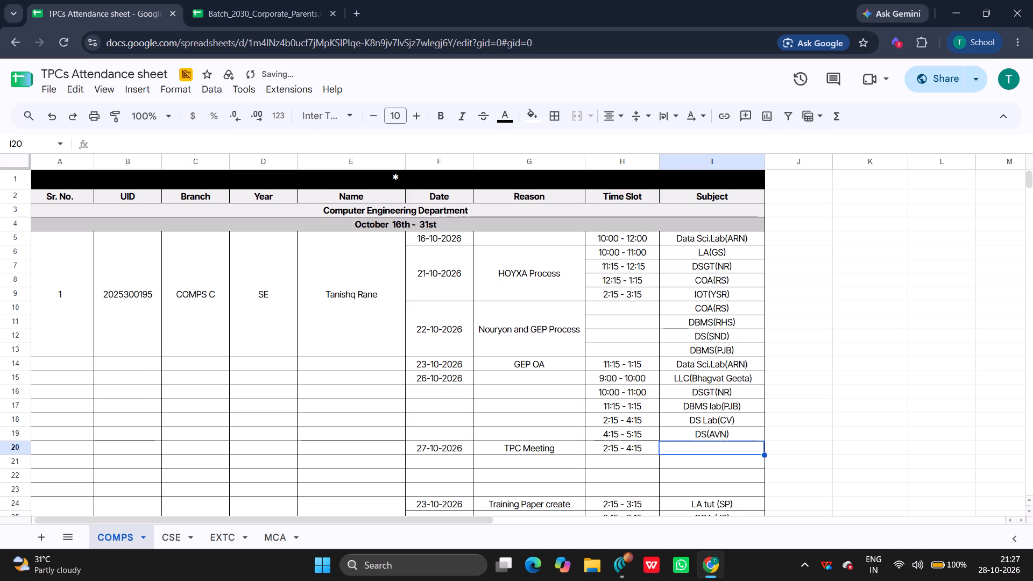
Extend the 27-10-2026 reason in row 20 to read TPC Meeting and FE Grp formation.
double_click(564, 448)
key("space")
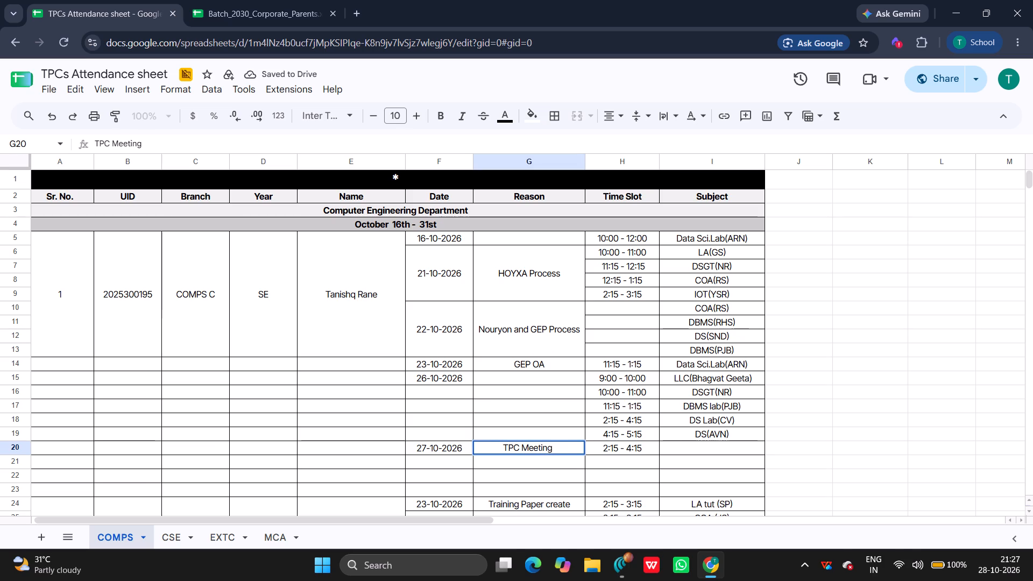
type("anf")
key("BackSpace")
type("d")
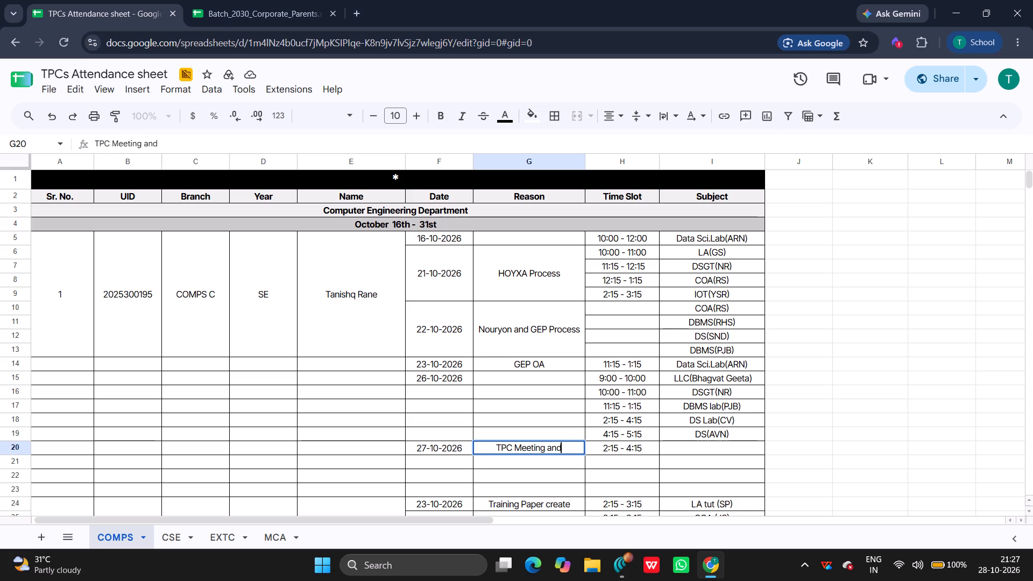
key("space")
type("FE")
key("space")
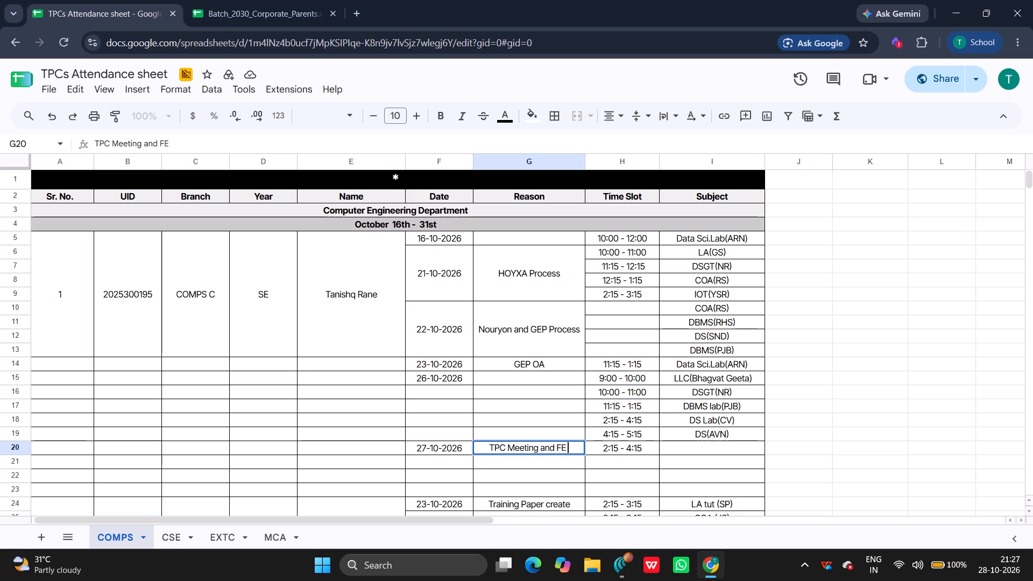
type("grp fotm")
key("a")
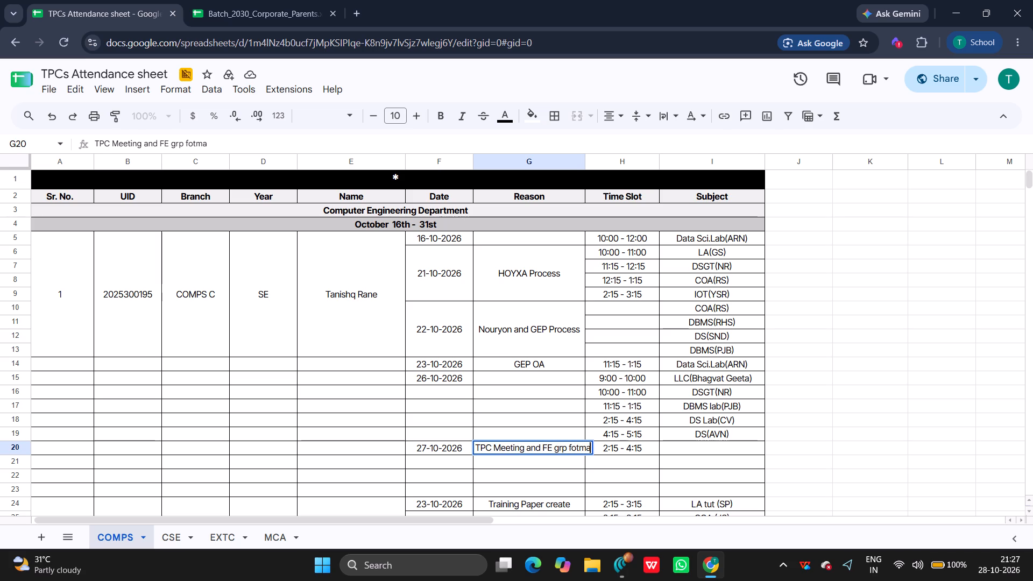
key("BackSpace")
key("BackSpace")
key("BackSpace")
key("BackSpace")
key("BackSpace")
key("BackSpace")
key("BackSpace")
key("BackSpace")
key("BackSpace")
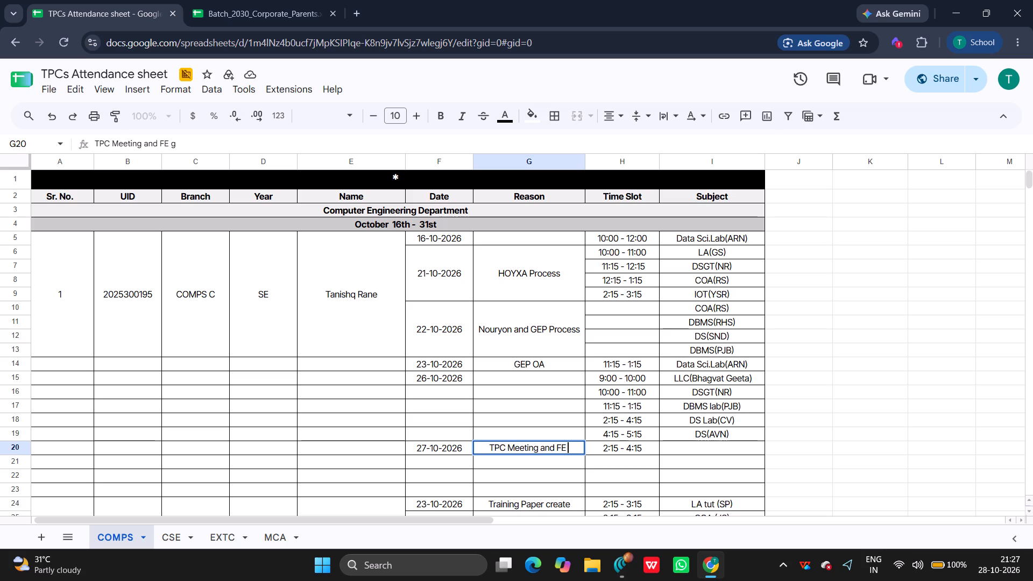
type("Grp")
key("space")
type("formation")
key("Return")
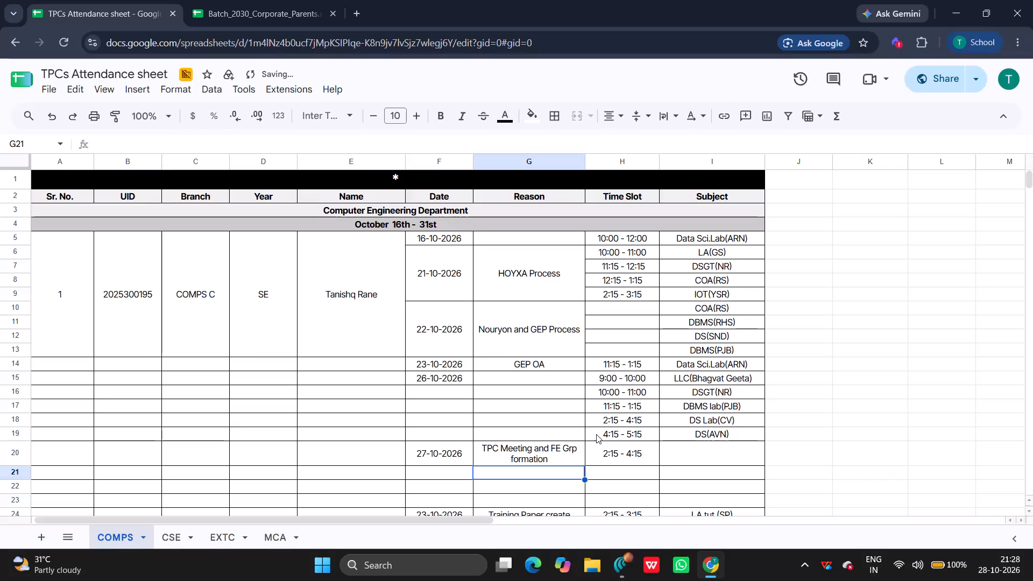
Check the calendar and enter DS Lab(CV) as the subject for the 27-10-2026 record in row 20.
left_click(680, 458)
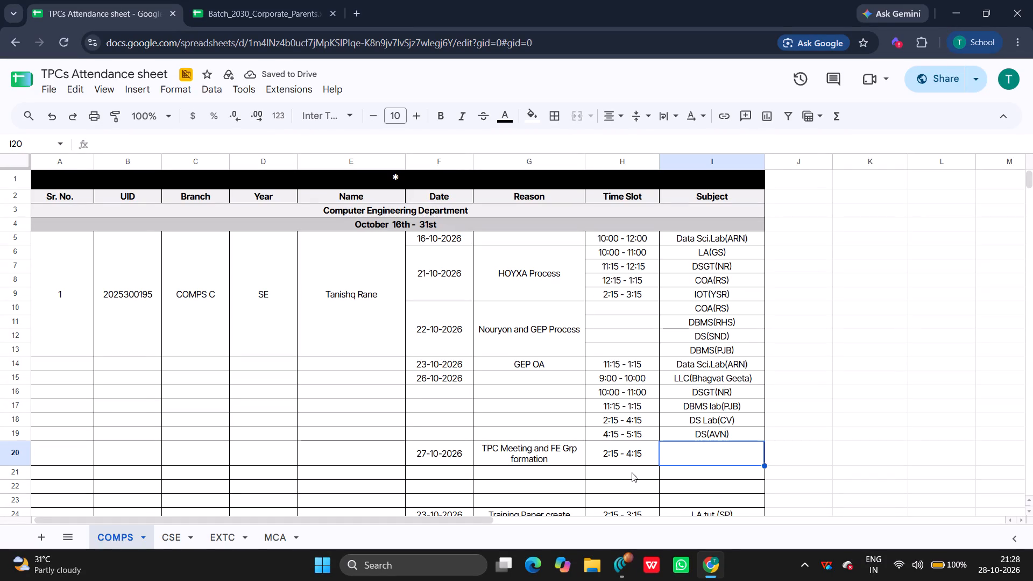
left_click(1005, 555)
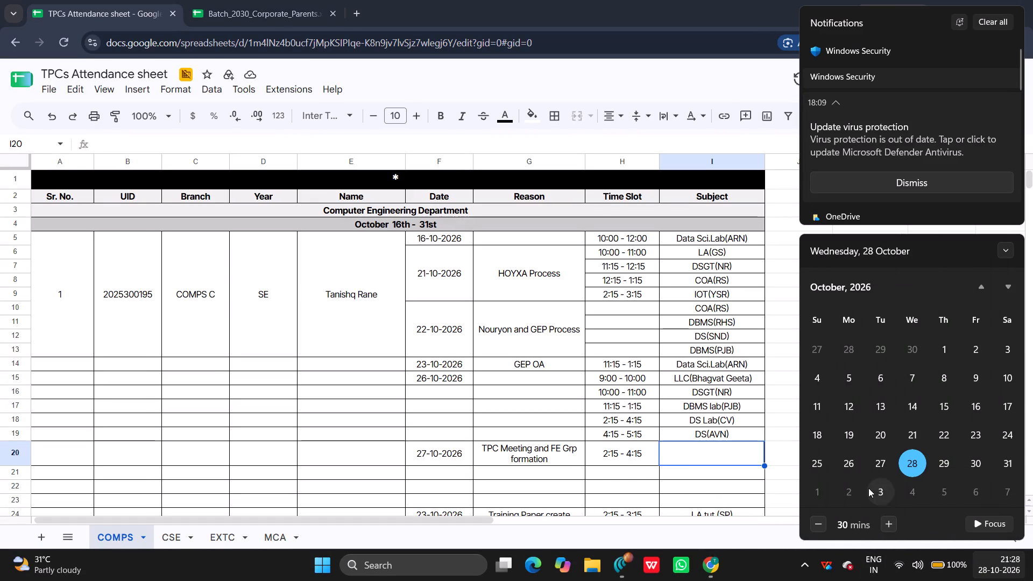
left_click(791, 463)
left_click(701, 452)
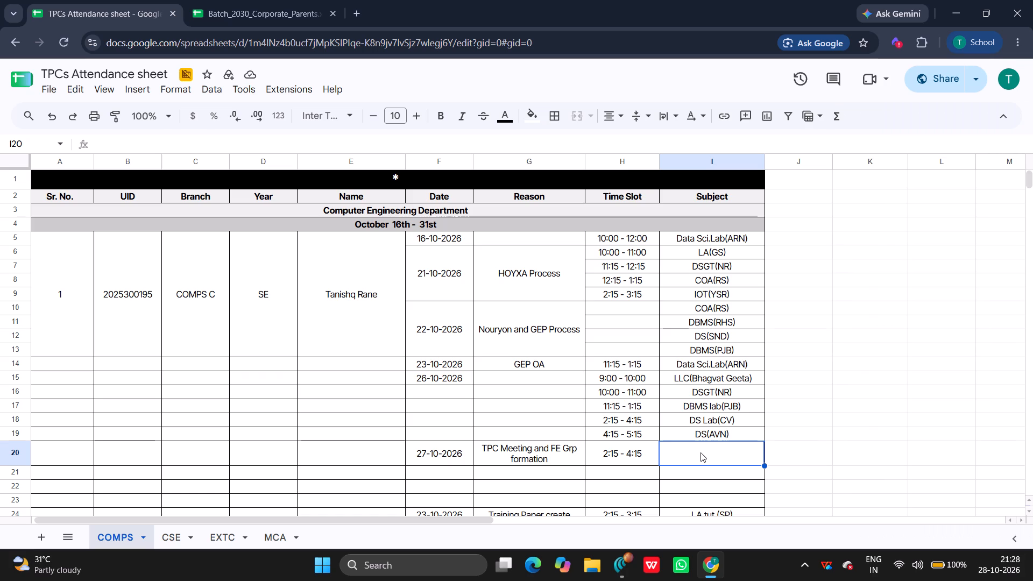
type("DS")
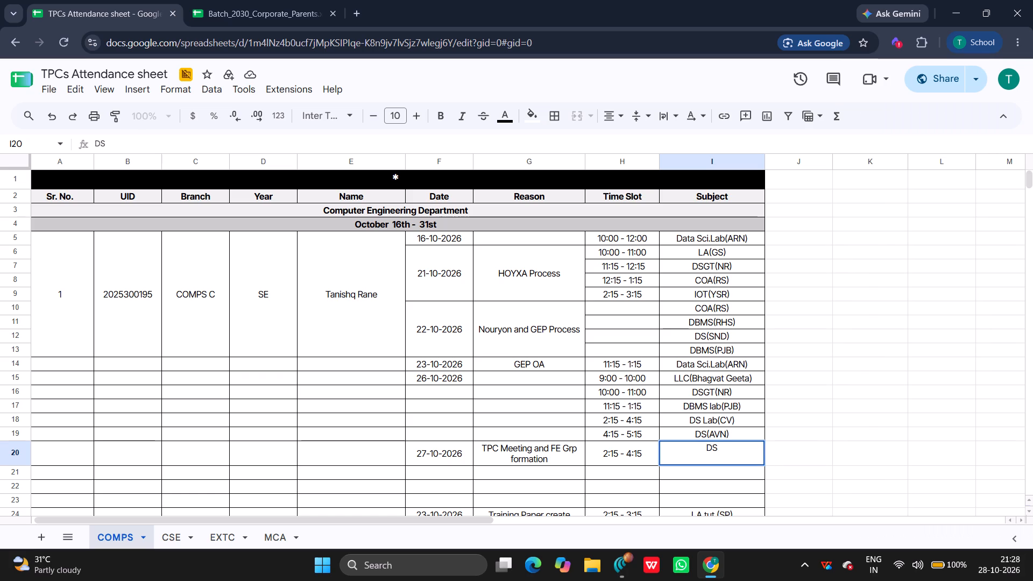
key("space")
type("L")
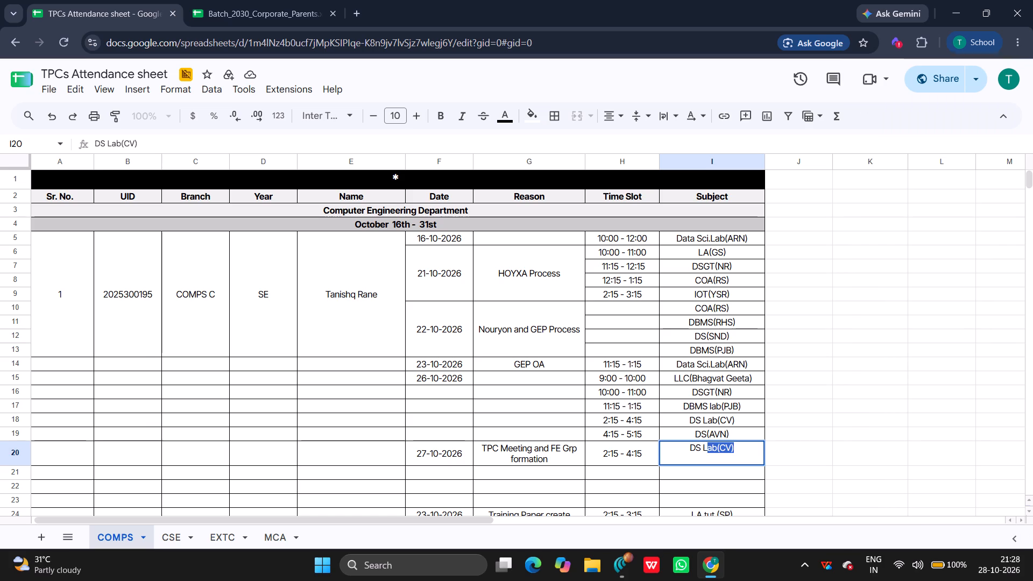
key("Return")
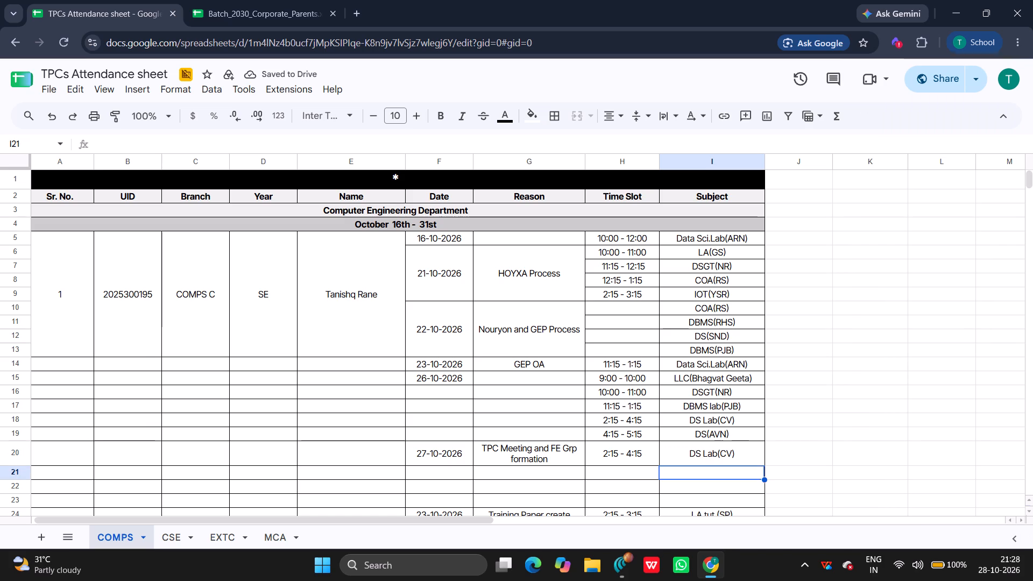
Fill row 21 with time slot 4:15 - 5:15 and subject DBMS(KKD).
left_click(627, 474)
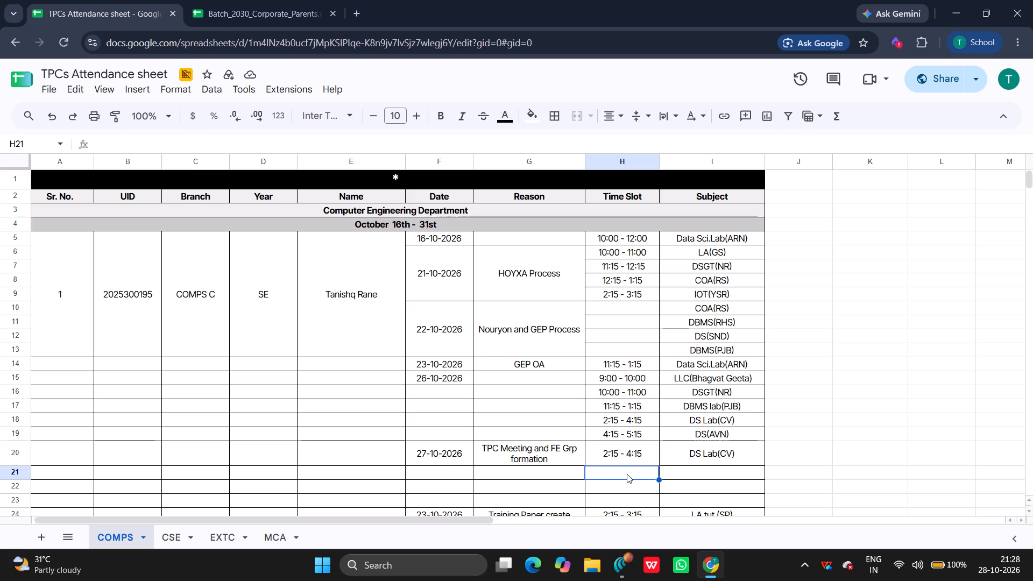
type("4:")
type("15 -")
key("space")
type("5:15")
key("Right")
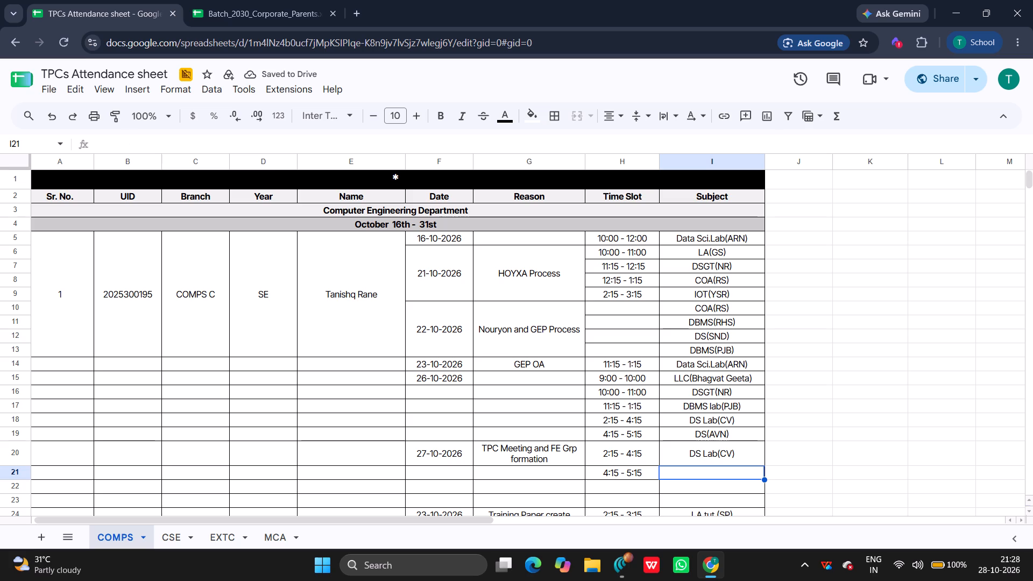
type("DM")
key("shift+BackSpace")
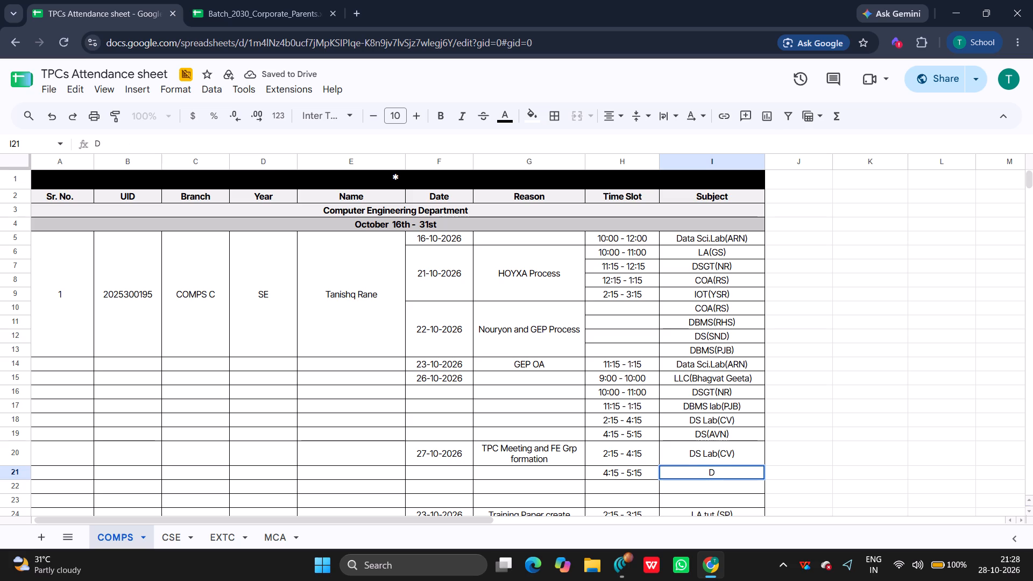
key("shift+s")
key("shift+BackSpace")
type("BMS")
key("shift+parenleft")
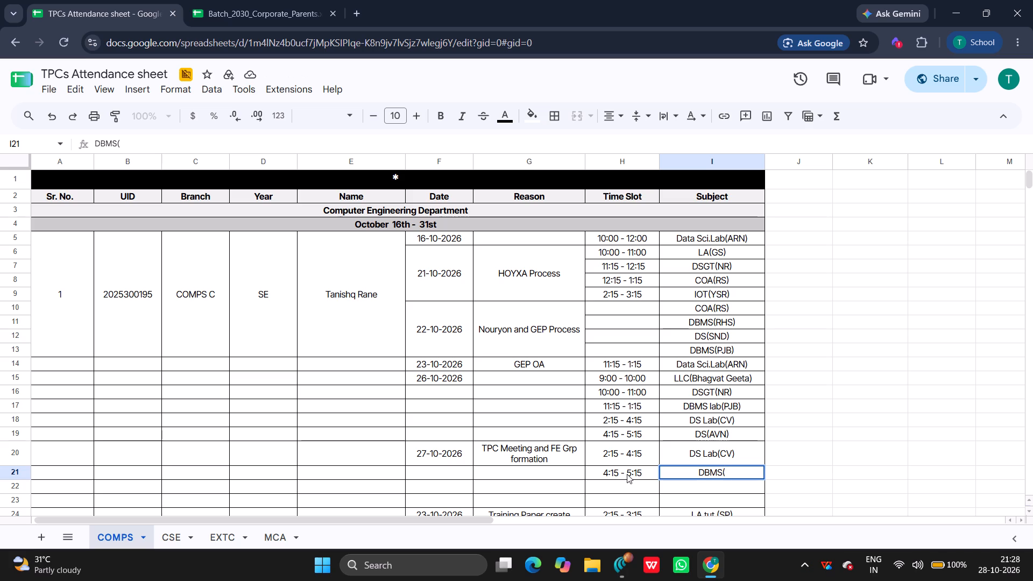
type("KKD")
key("shift+parenright")
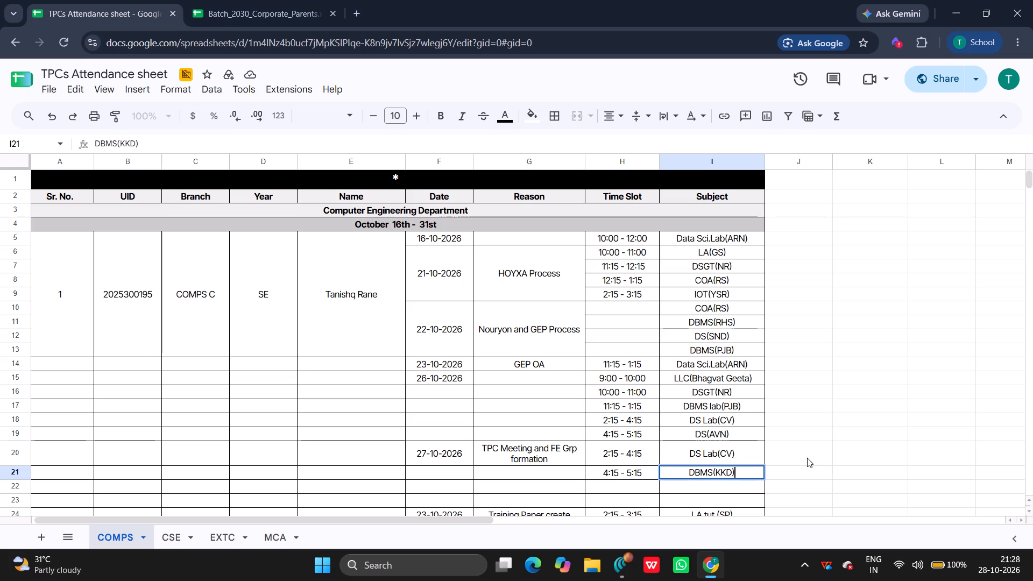
left_click(807, 458)
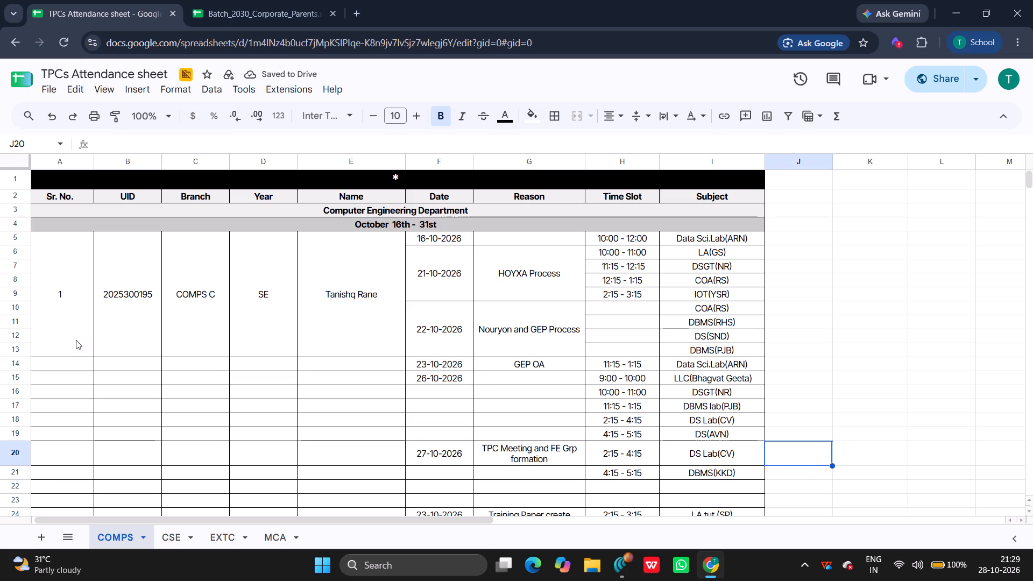
Merge the first student's Sr. No., UID, Branch, Year and Name cells vertically across rows 5 to 21.
left_click_drag(51, 330, 372, 467)
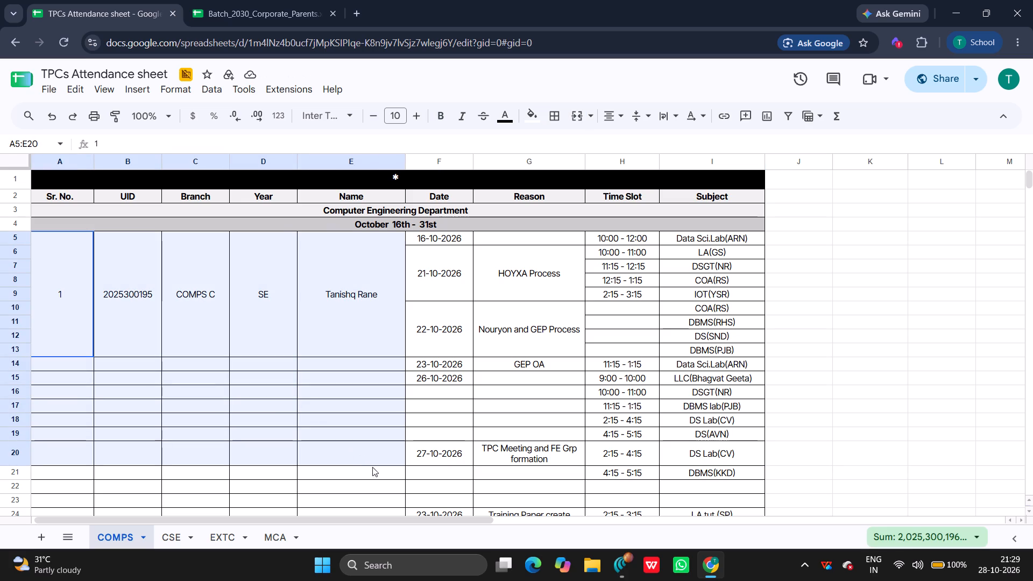
left_click_drag(372, 467, 386, 481)
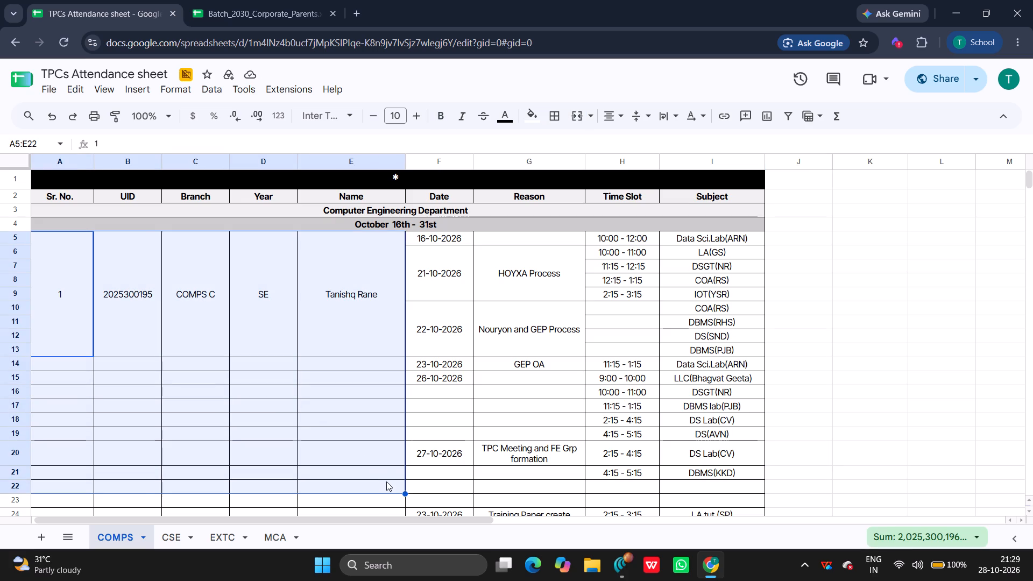
left_click_drag(72, 301, 299, 435)
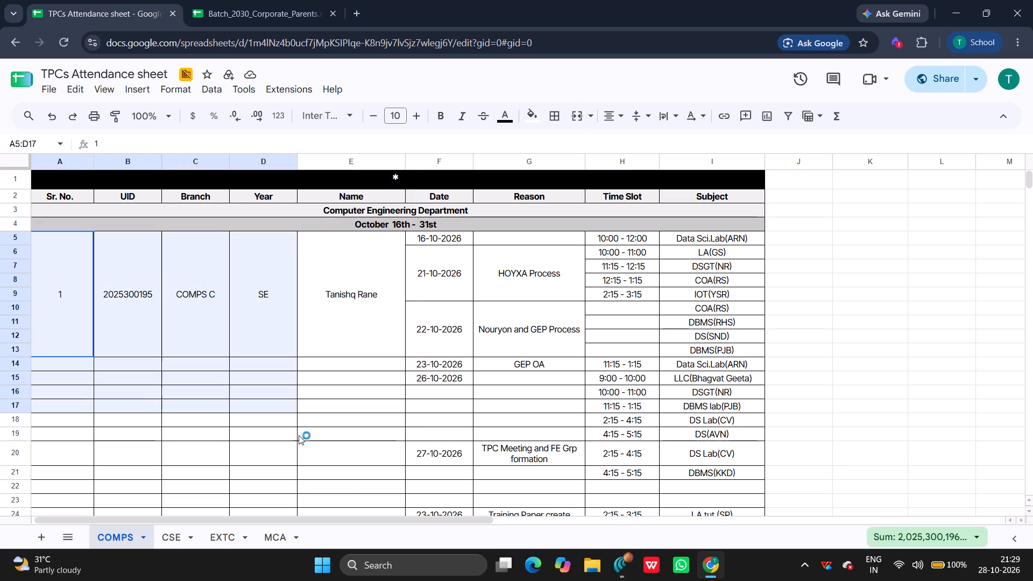
left_click_drag(299, 435, 374, 470)
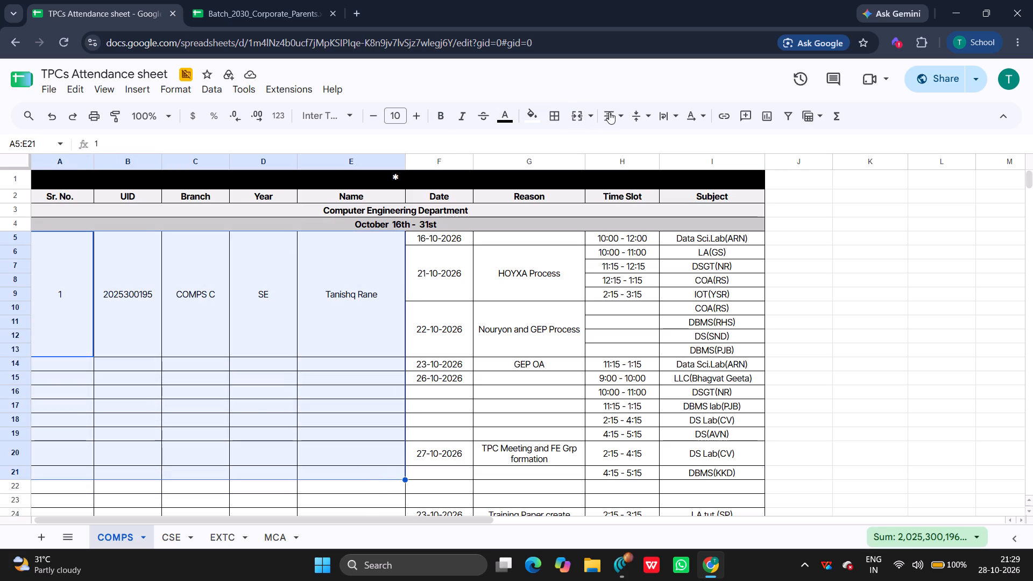
left_click(646, 119)
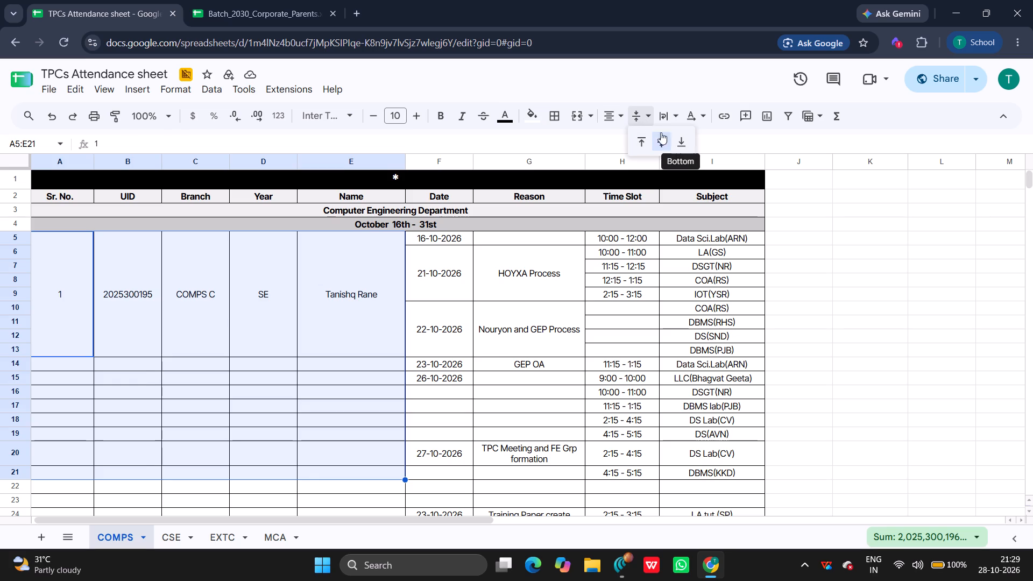
left_click(580, 115)
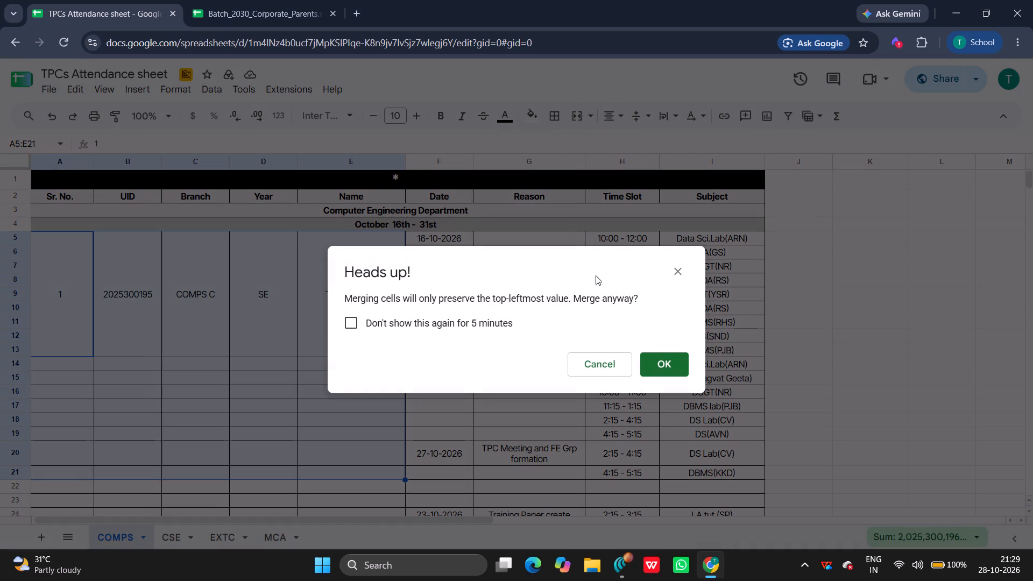
left_click(600, 361)
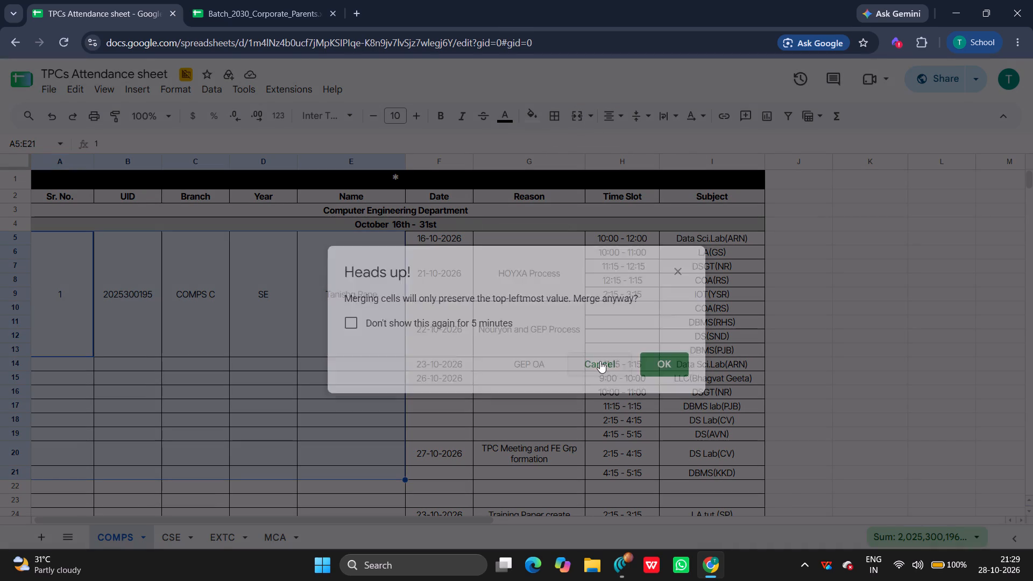
left_click(592, 118)
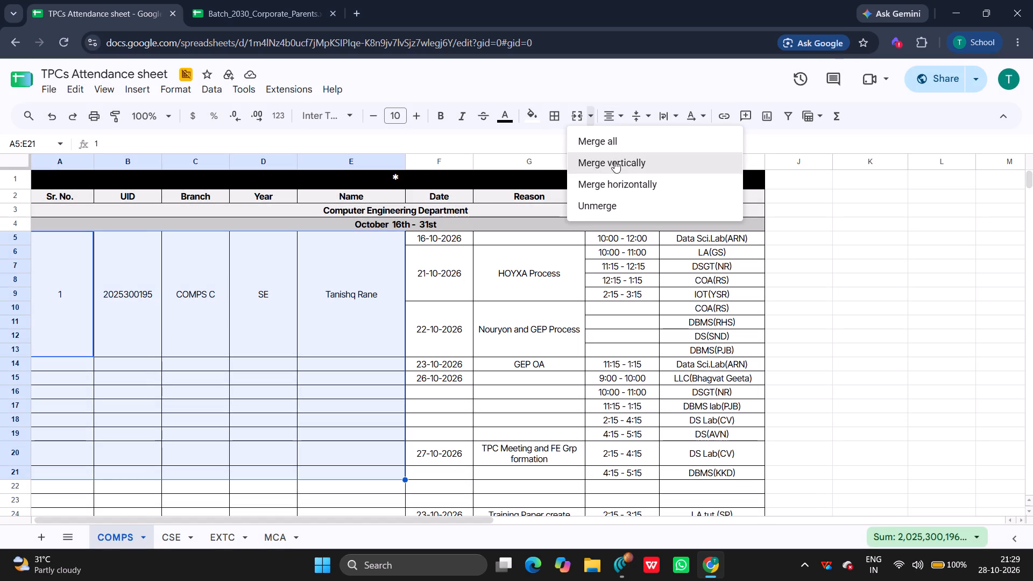
left_click(625, 158)
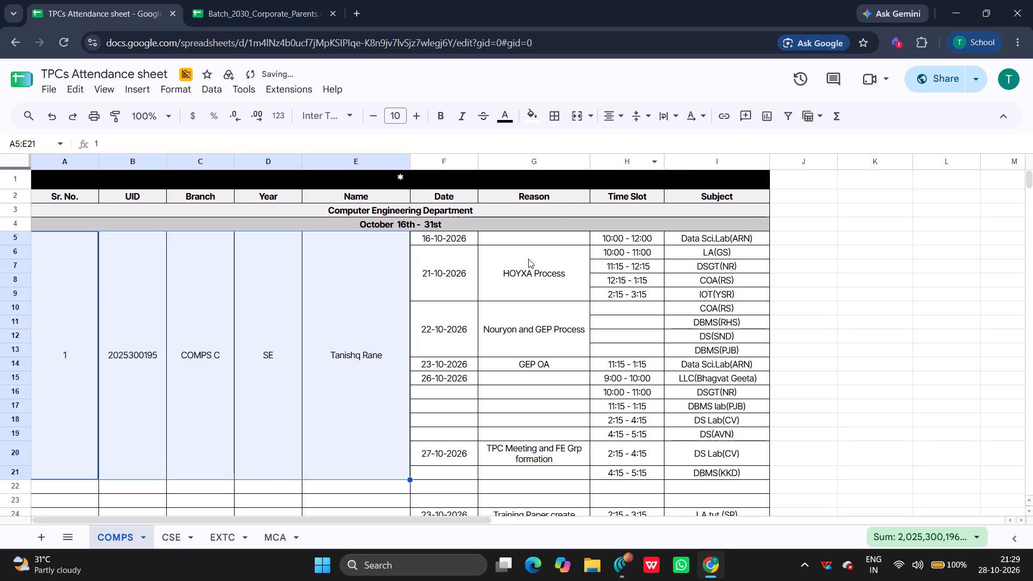
Merge the Date and Reason cells of the 26-10-2026 record vertically across rows 15 to 19.
left_click_drag(419, 380, 488, 399)
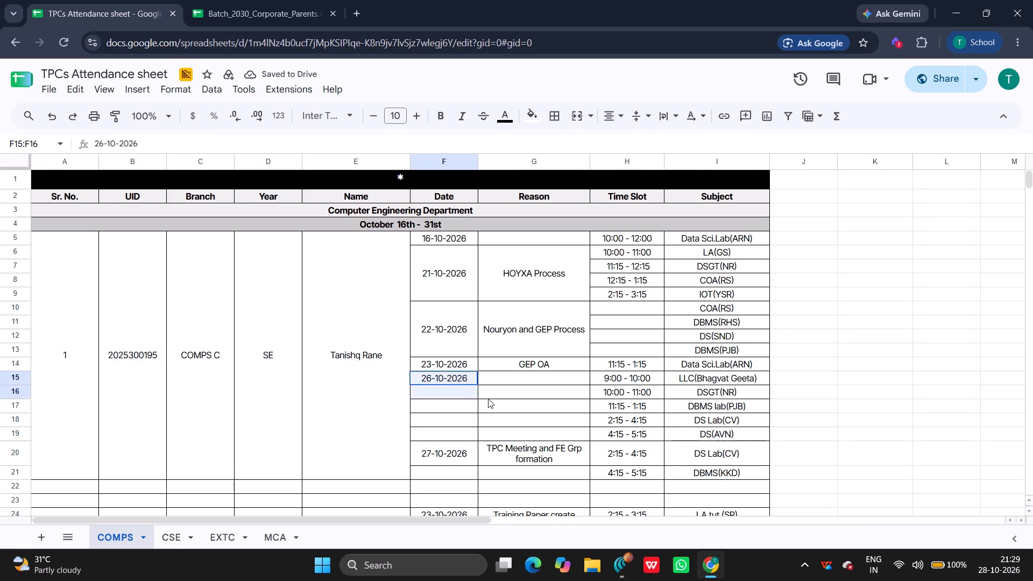
left_click_drag(488, 399, 539, 440)
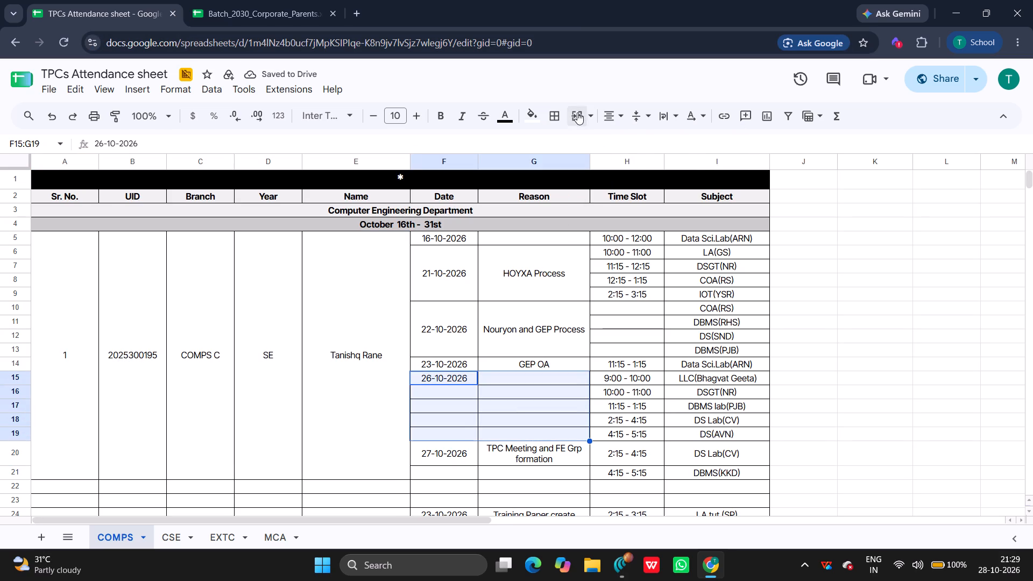
left_click_drag(594, 116, 612, 160)
left_click(612, 160)
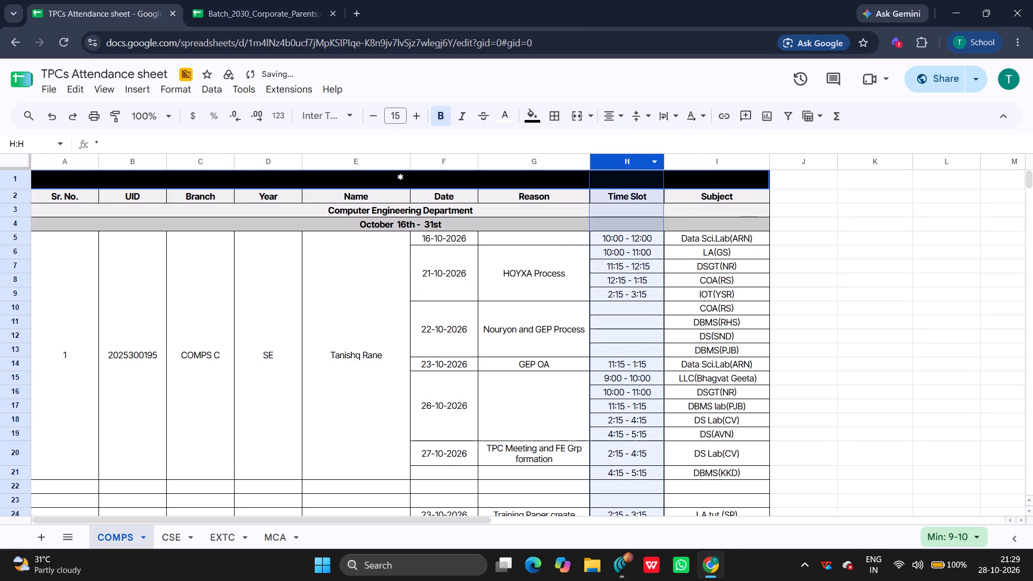
Enter GEP Process as the reason for the 26-10-2026 record and align it vertically to the middle.
left_click(521, 415)
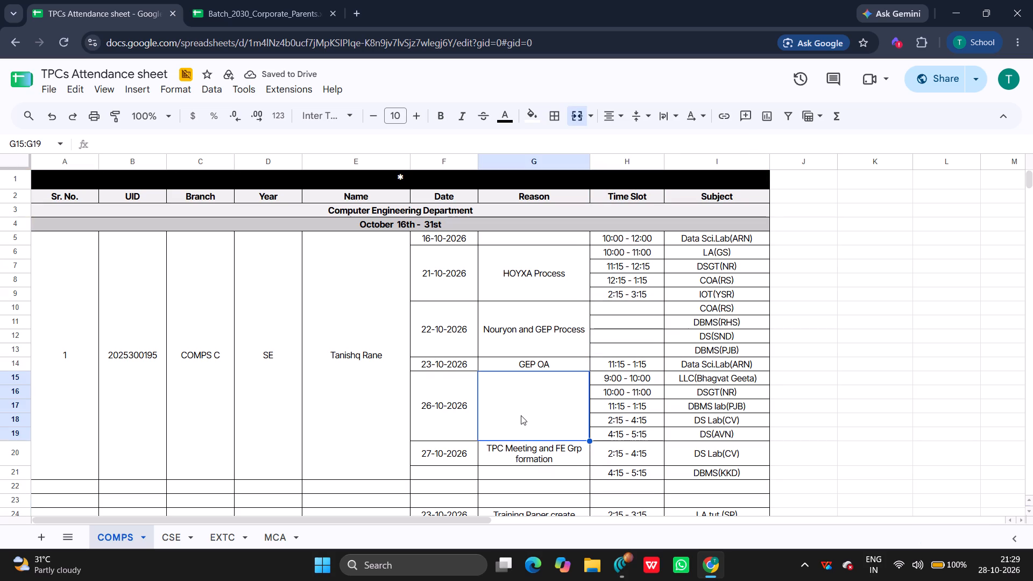
double_click(521, 415)
key("shift+g")
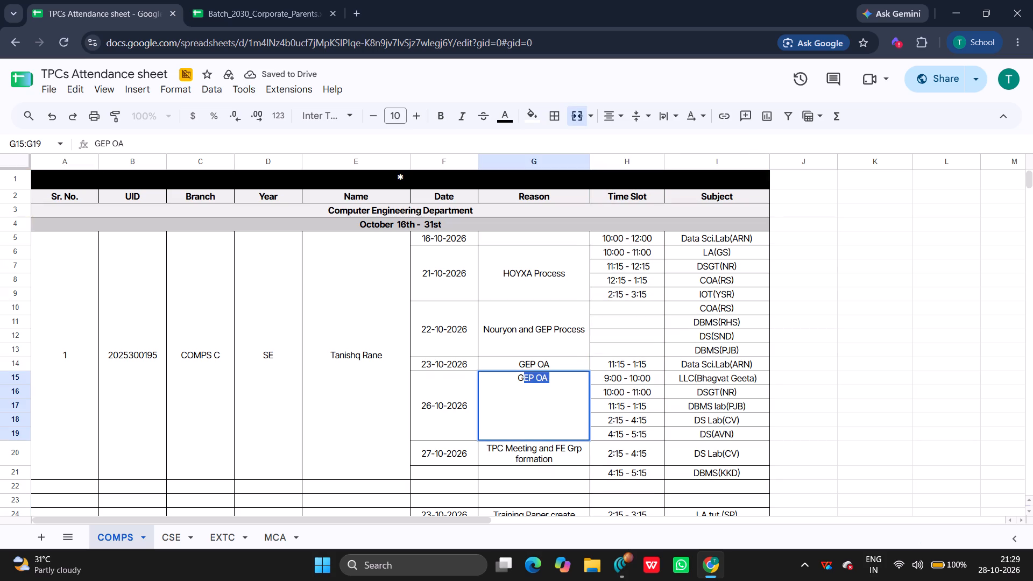
type("EP Process")
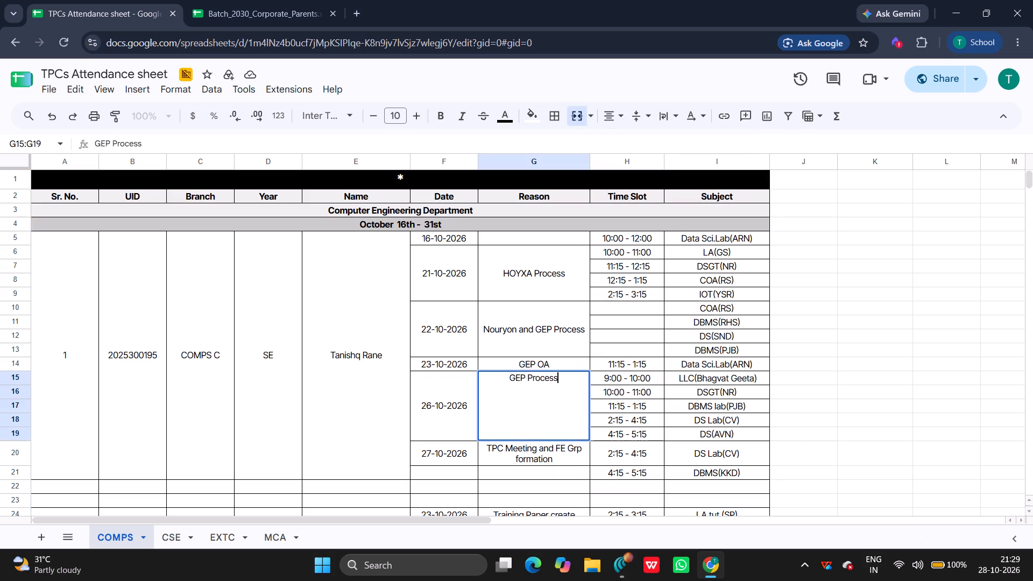
left_click(642, 124)
left_click(662, 143)
left_click(895, 293)
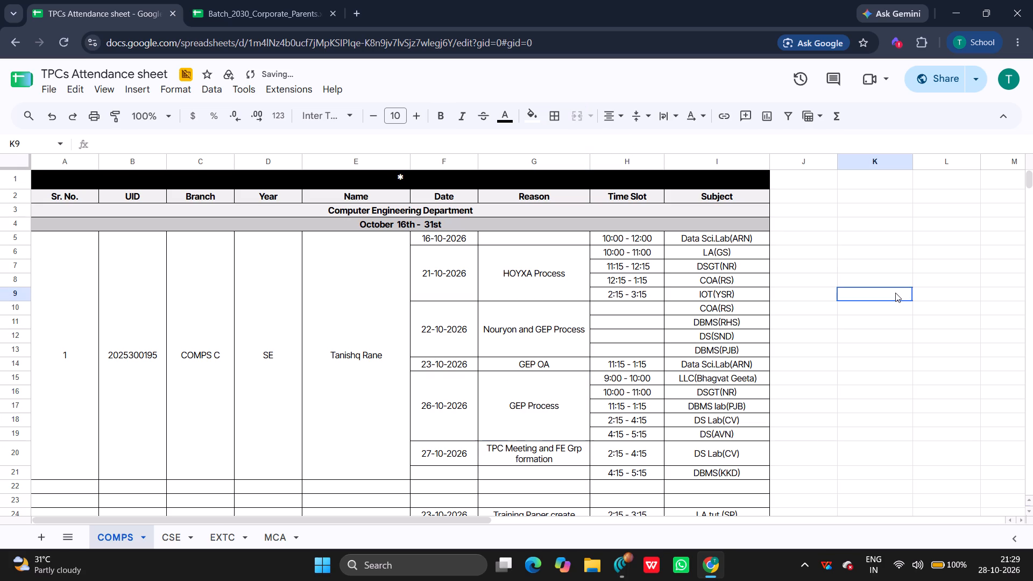
left_click(830, 402)
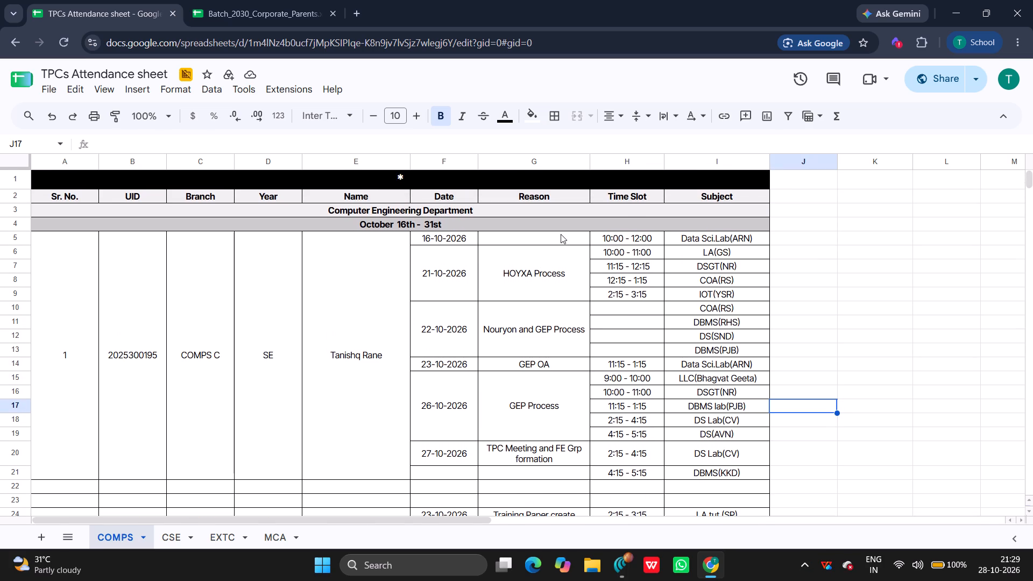
Enter Research as the reason for the first student's 16-10-2026 record in row 5.
left_click(561, 234)
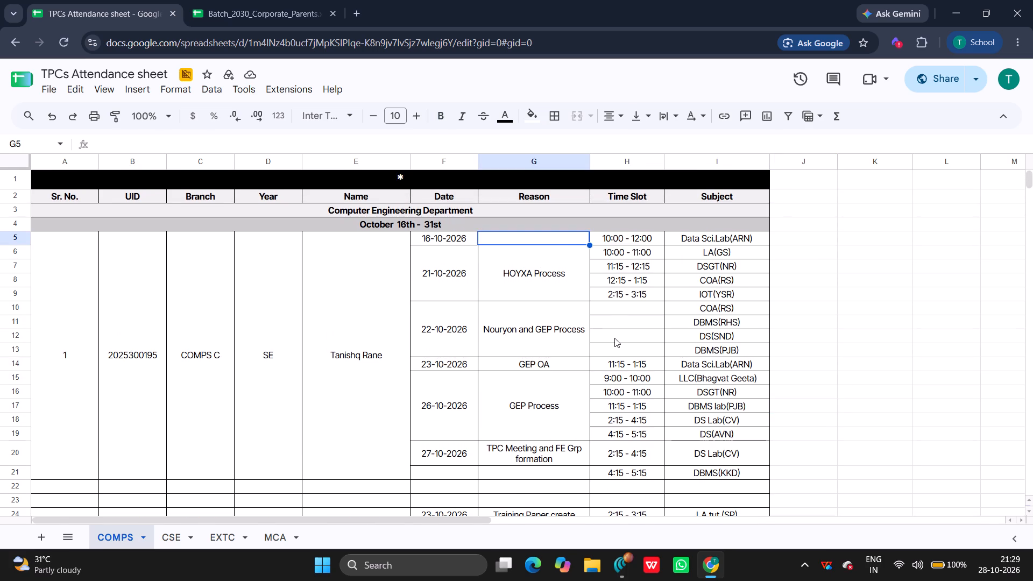
type("Research")
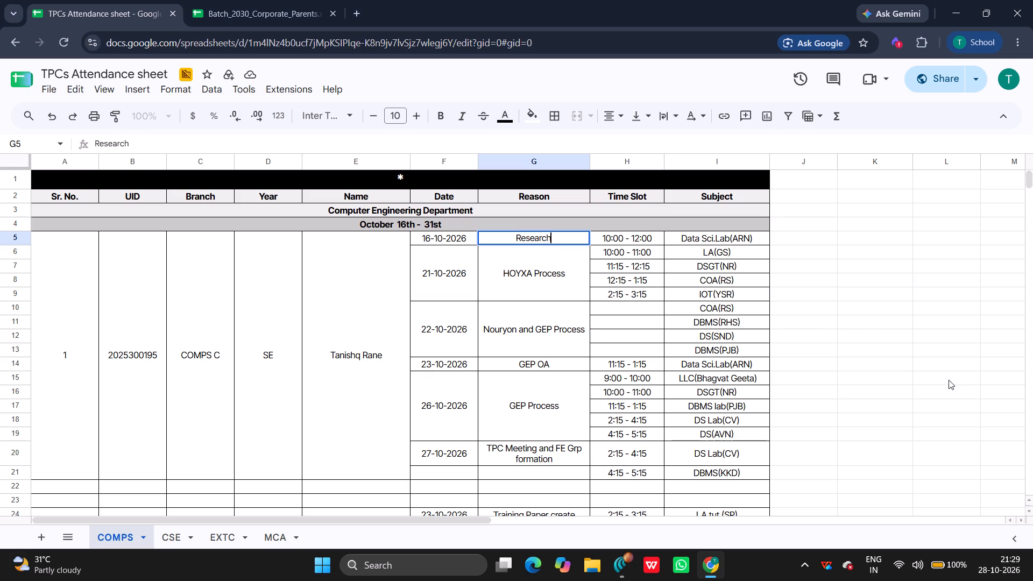
left_click(949, 380)
Merge the Date and Reason cells of the 27-10-2026 record vertically across rows 20 to 21.
scroll(887, 366, "down", 1)
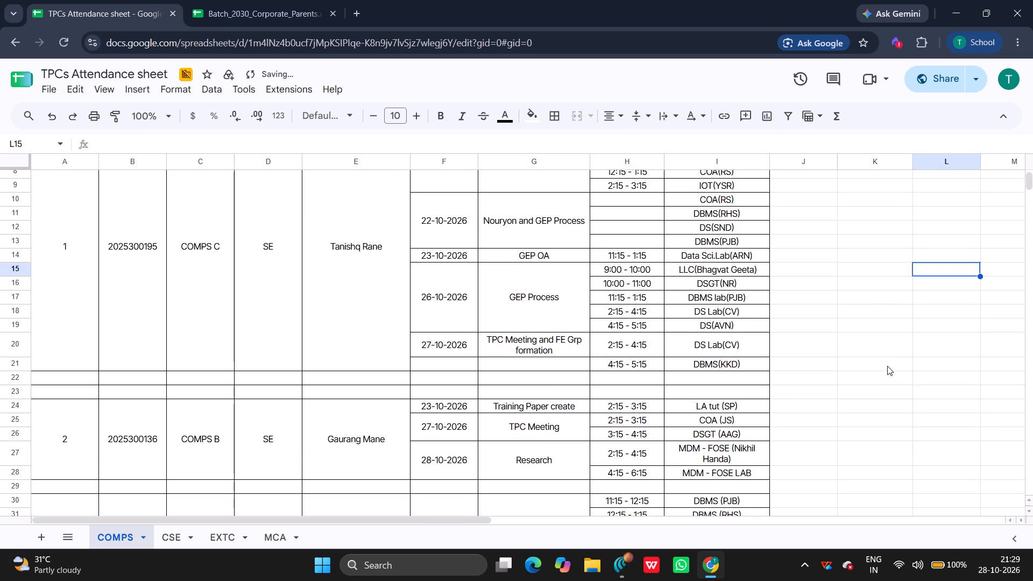
scroll(887, 366, "down", 1)
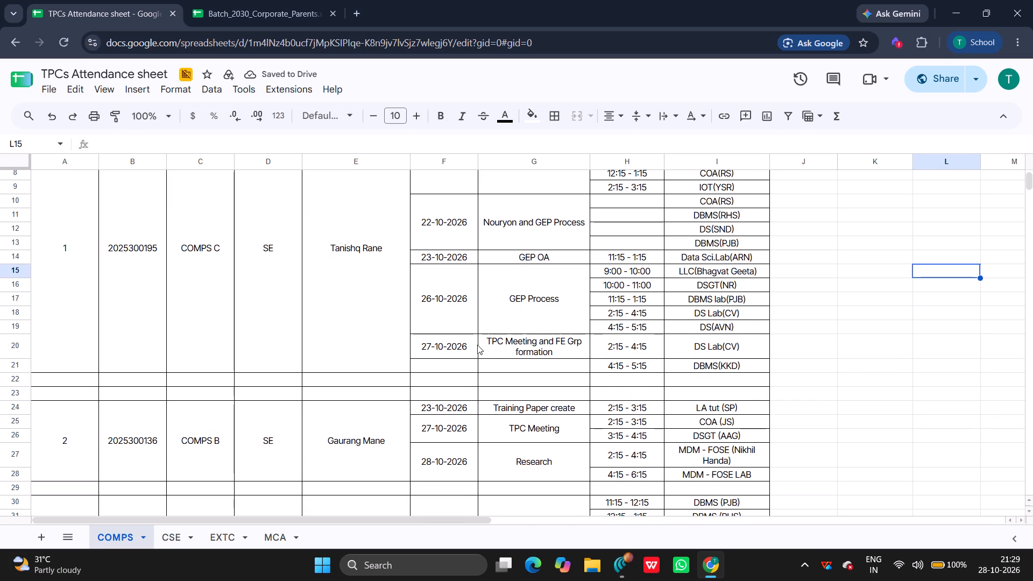
left_click_drag(472, 350, 496, 364)
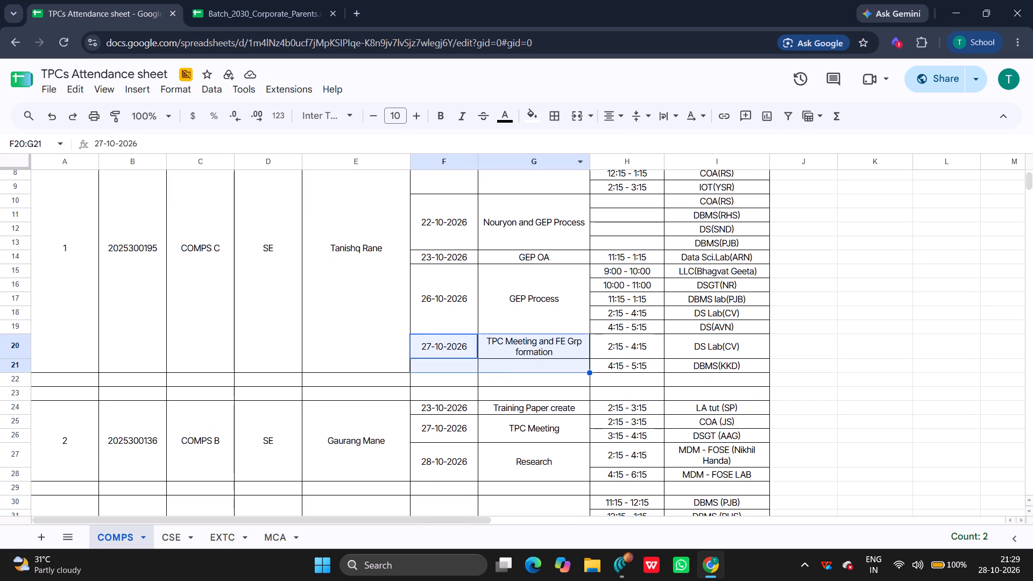
left_click_drag(586, 117, 599, 155)
left_click(599, 155)
left_click(834, 287)
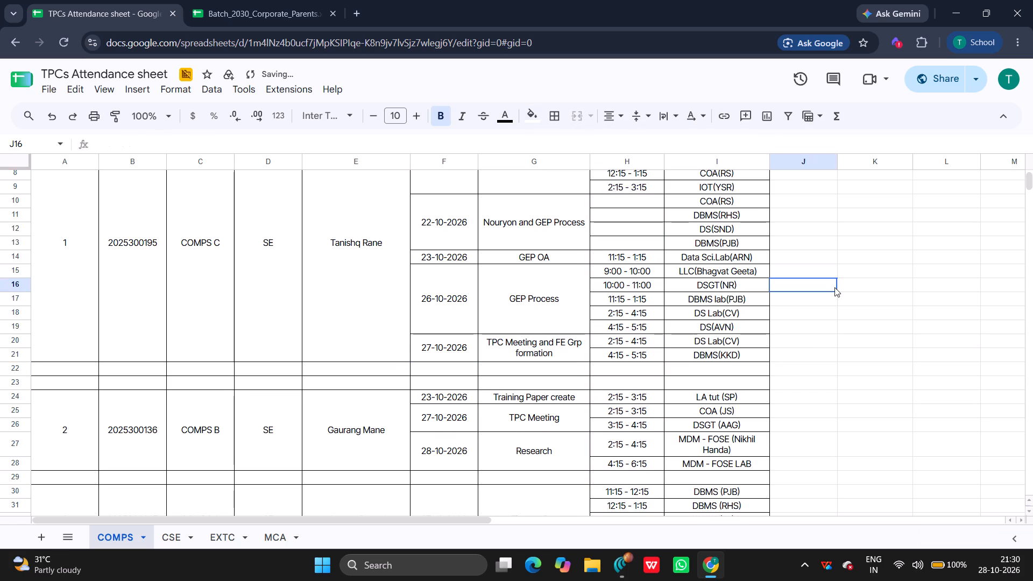
Check the calendar and enter time slot 9:00 - 10:00 for COA(RS) in row 10 of the 22-10-2026 record.
scroll(707, 263, "up", 1)
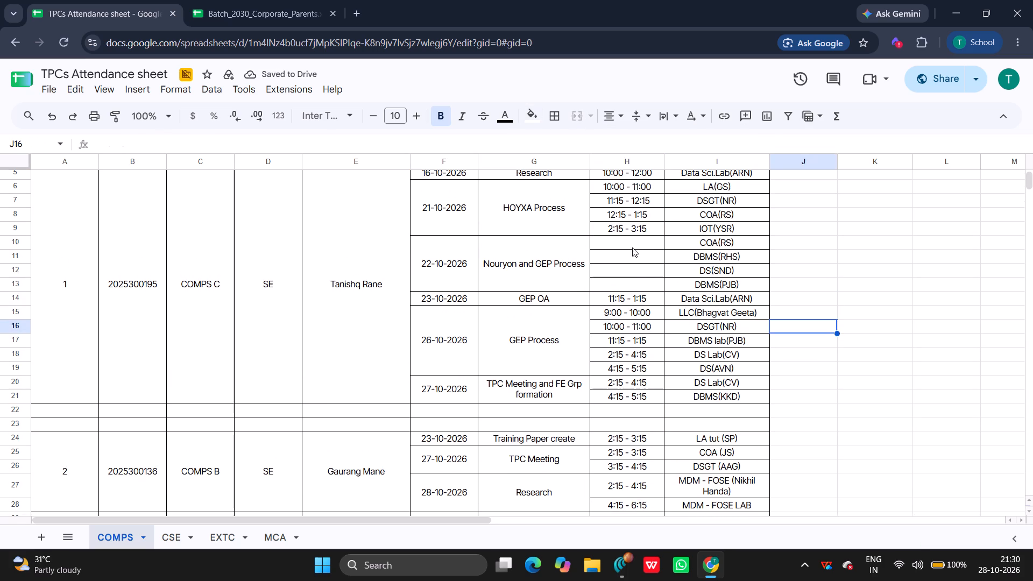
left_click(1001, 566)
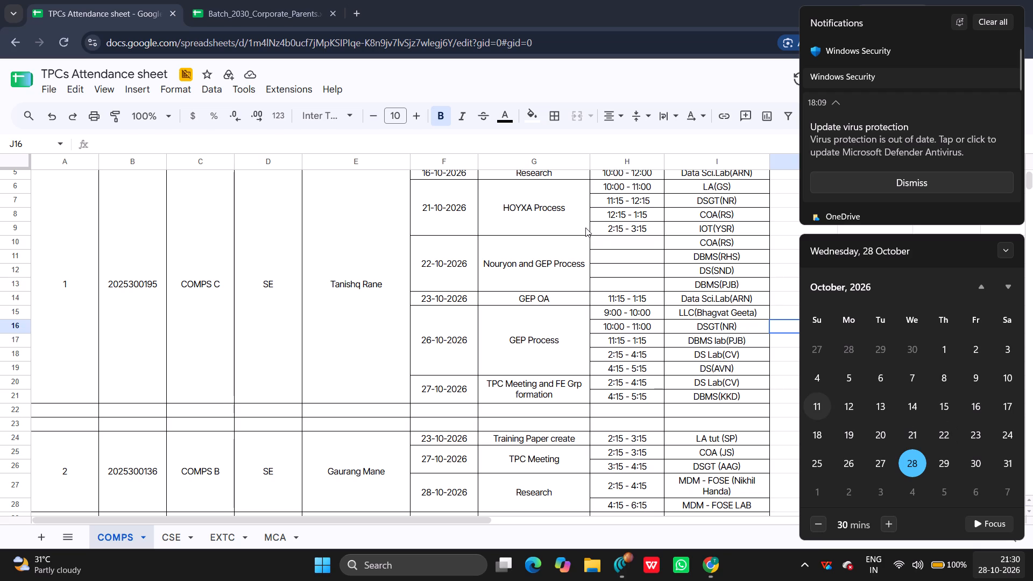
left_click(599, 239)
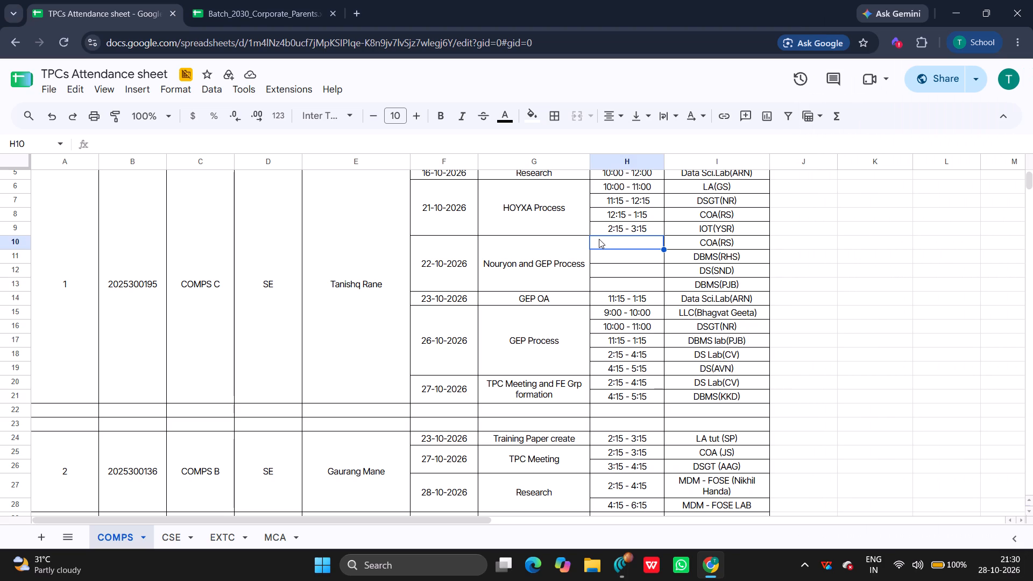
key("9")
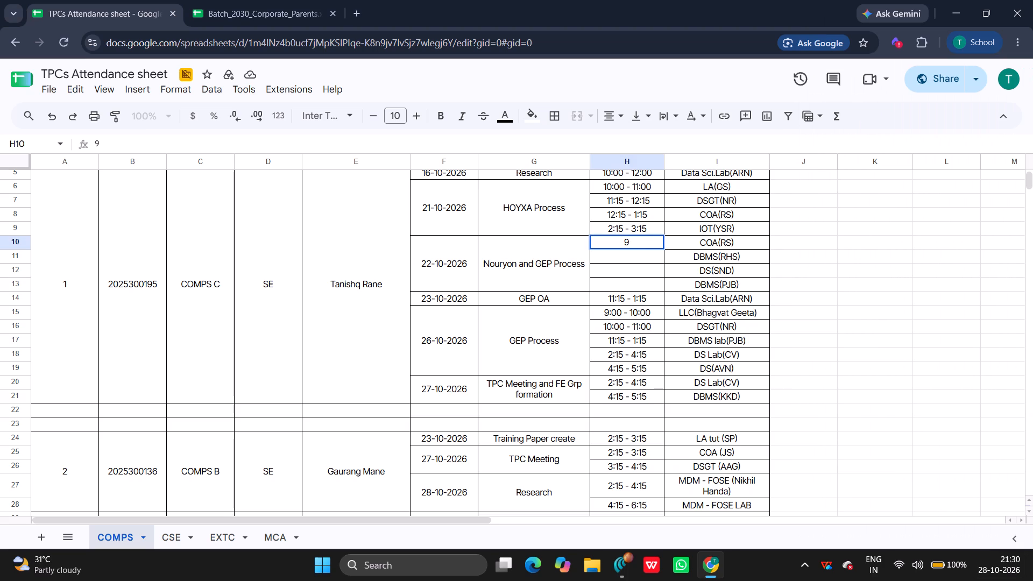
type(":00")
key("space")
type("-")
key("space")
type("10:00")
key("Down")
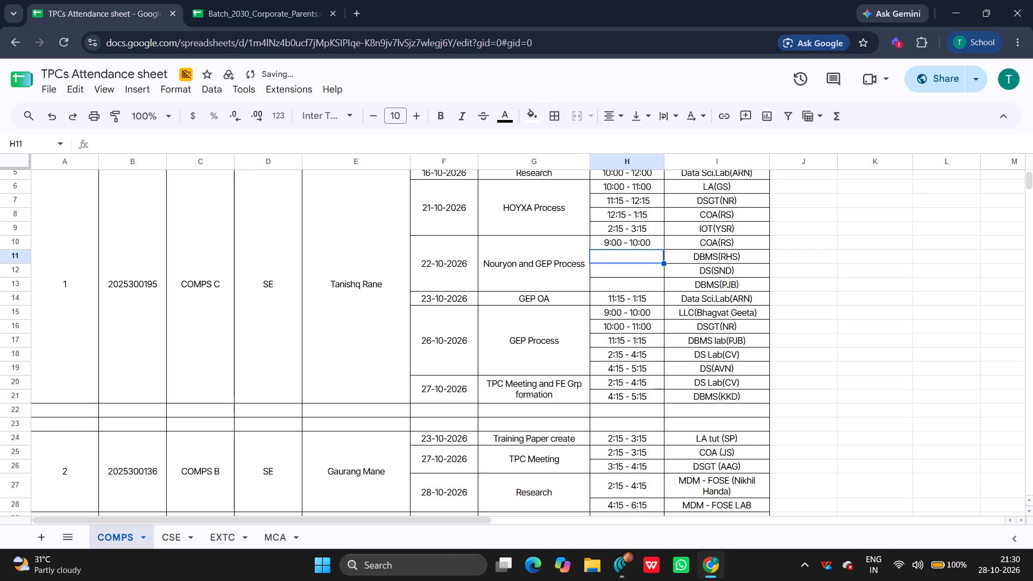
Enter time slot 10:00 - 11:00 for DBMS(RHS) in row 11 of the 22-10-2026 record.
type("11:00")
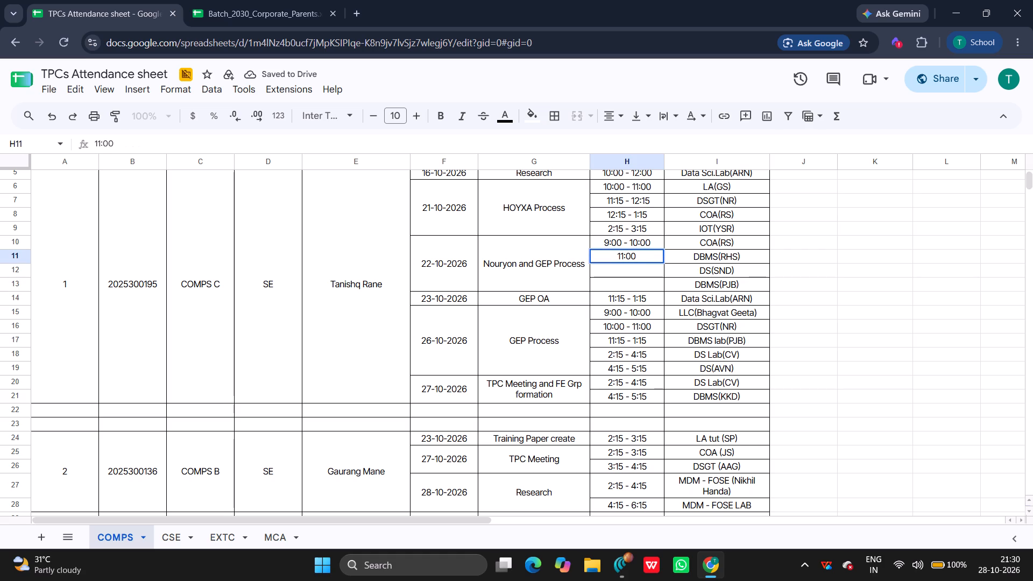
key("BackSpace")
key("BackSpace")
key("BackSpace")
key("BackSpace")
type("0:")
type("00 - 11:000")
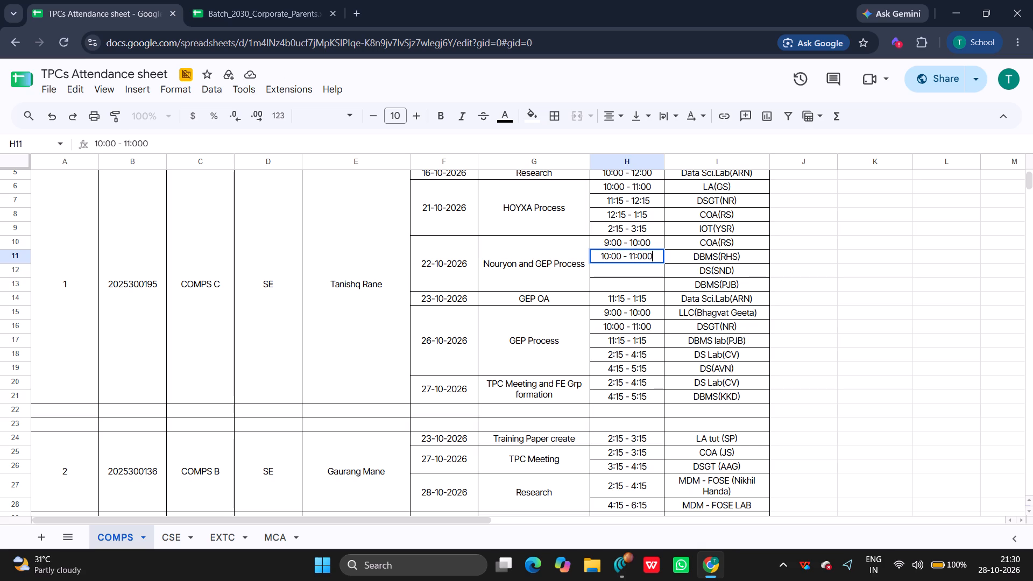
key("BackSpace")
key("Down")
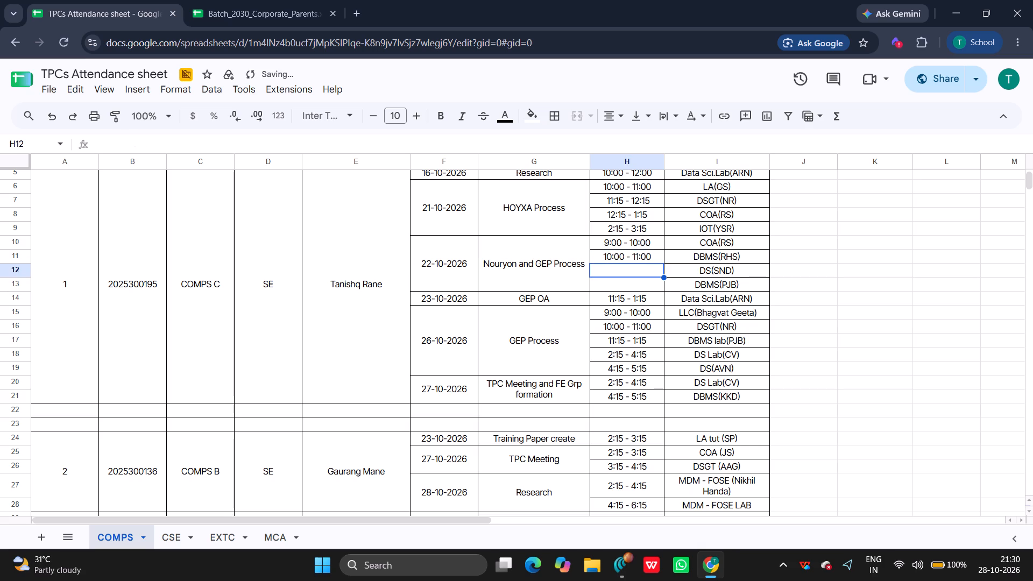
Fill the remaining 22-10-2026 time slots with 11:15 - 12:15 for DS(SND) and 12:15 - 1:15 for DBMS(PJB).
type("11:15 -")
key("space")
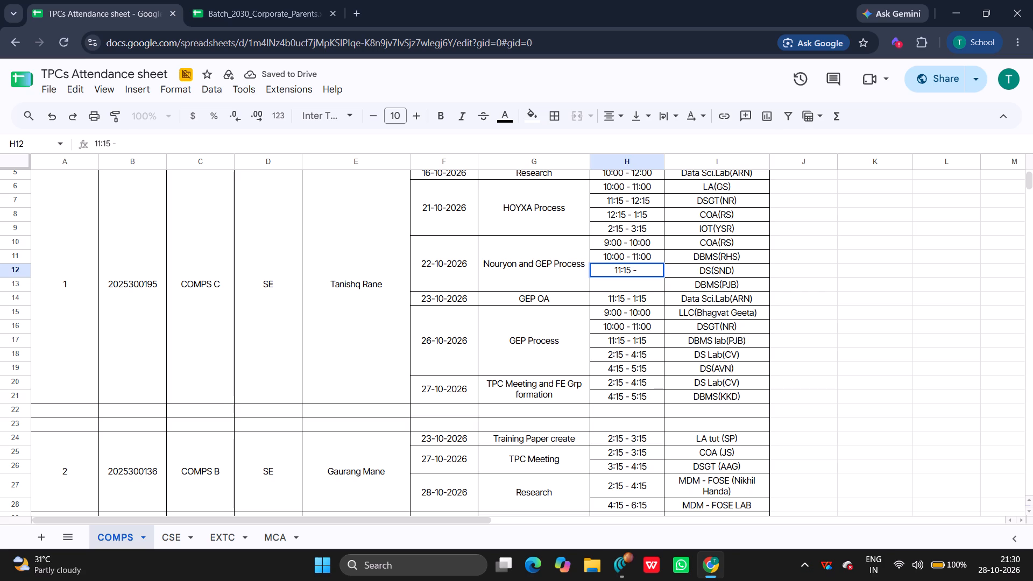
type("12:15")
key("Down")
type("12:15 -")
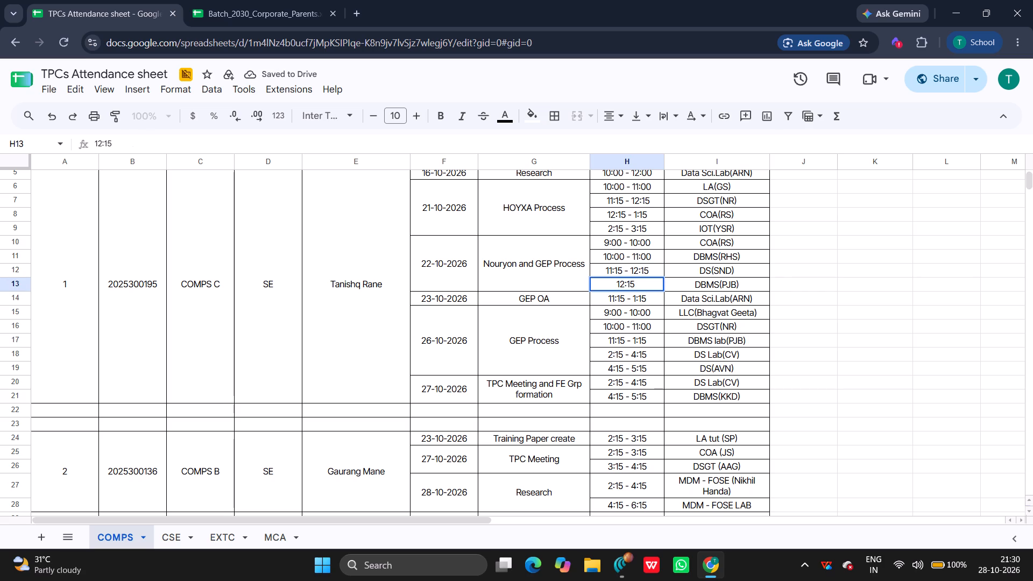
key("space")
type("1:15")
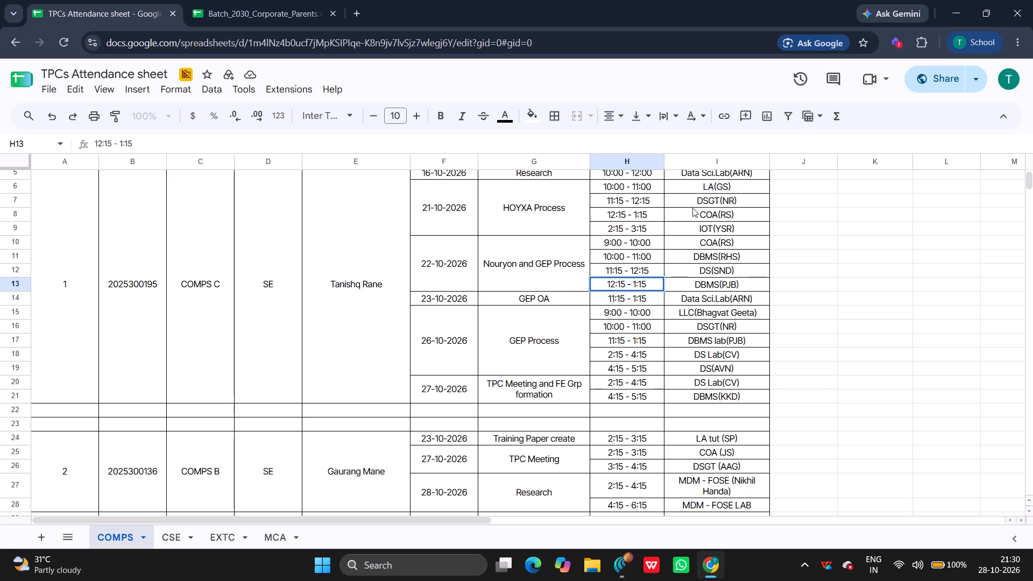
left_click(892, 289)
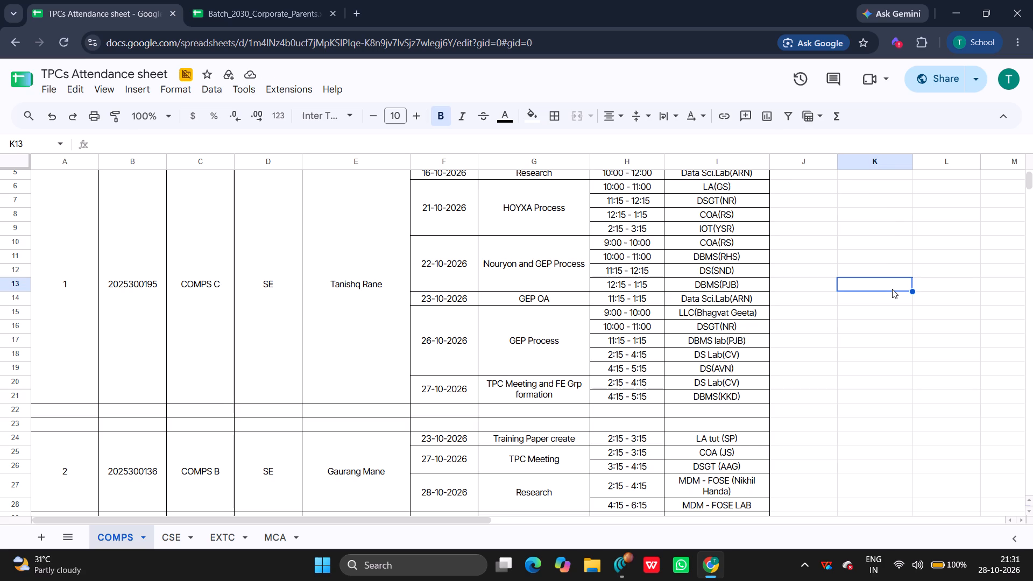
Review the first student's late-October records alongside the other students' entries and the October 1st - 15th section.
left_click(888, 373)
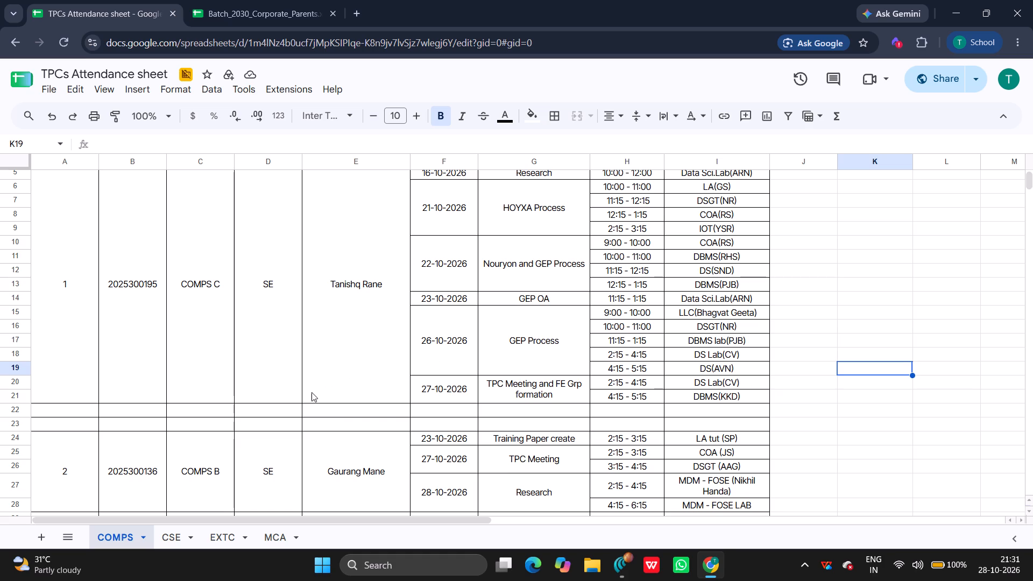
scroll(456, 406, "down", 6)
scroll(456, 406, "up", 3)
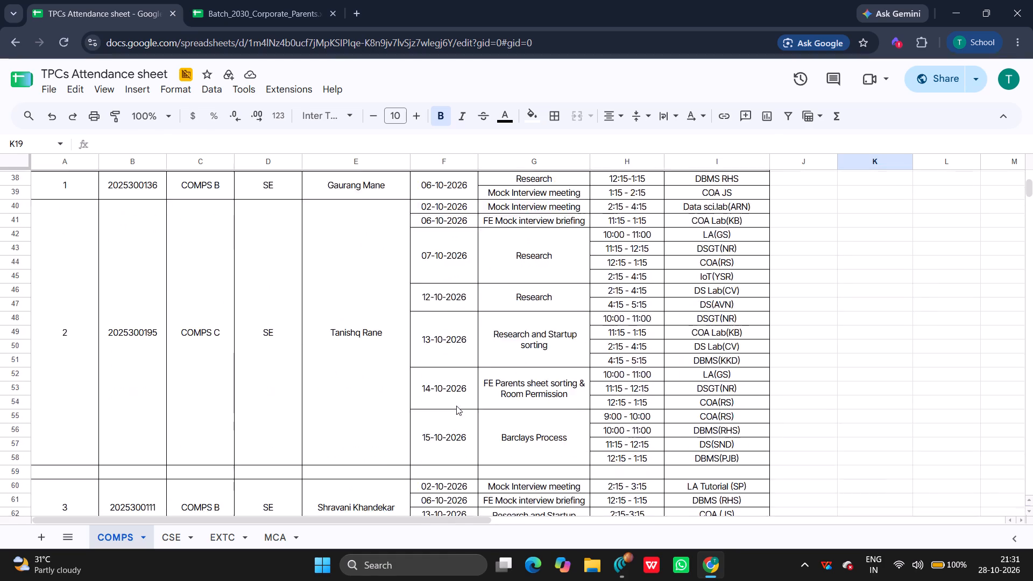
scroll(456, 406, "up", 9)
left_click(825, 355)
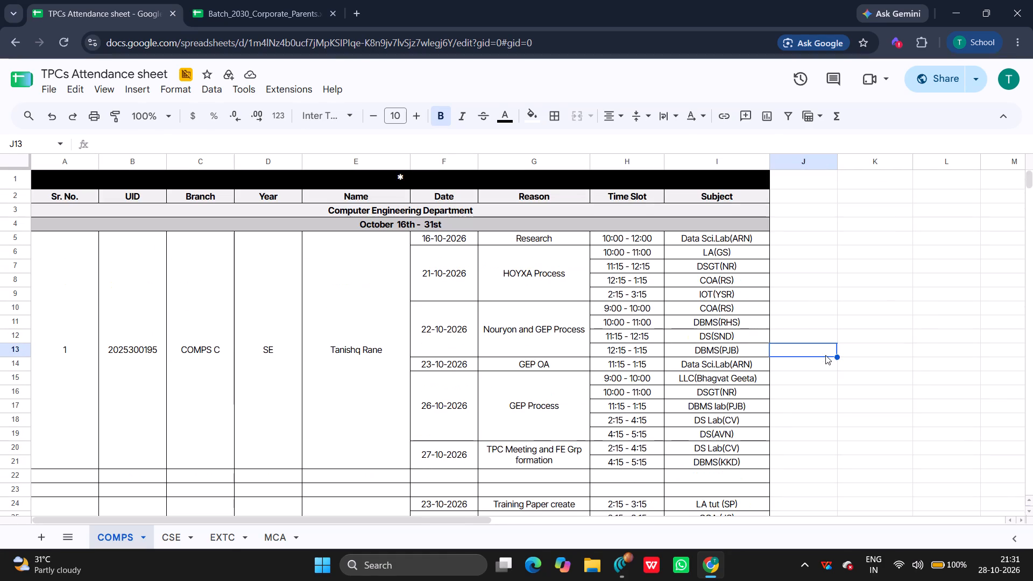
scroll(818, 437, "down", 4)
scroll(818, 437, "up", 1)
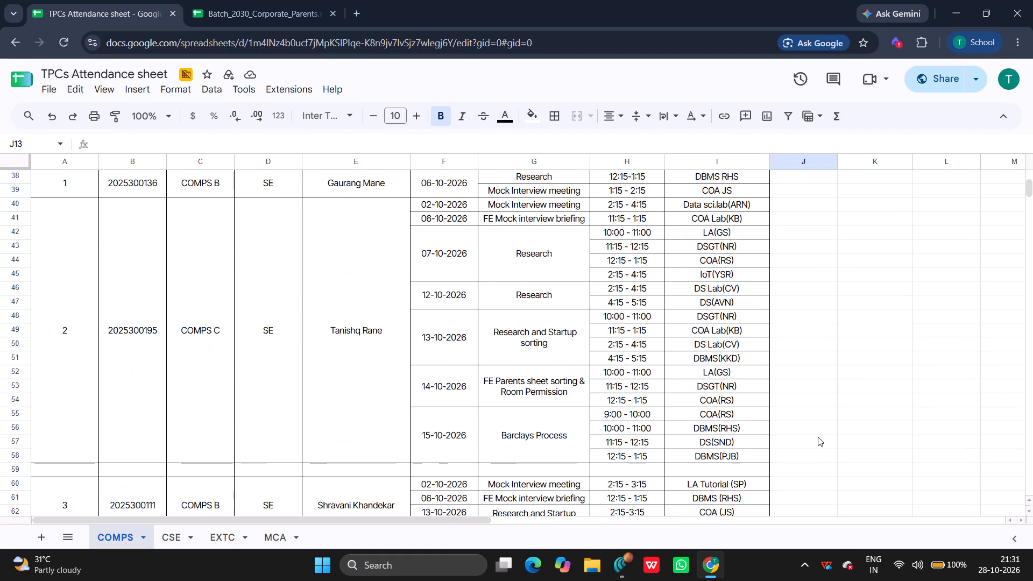
scroll(818, 437, "up", 1)
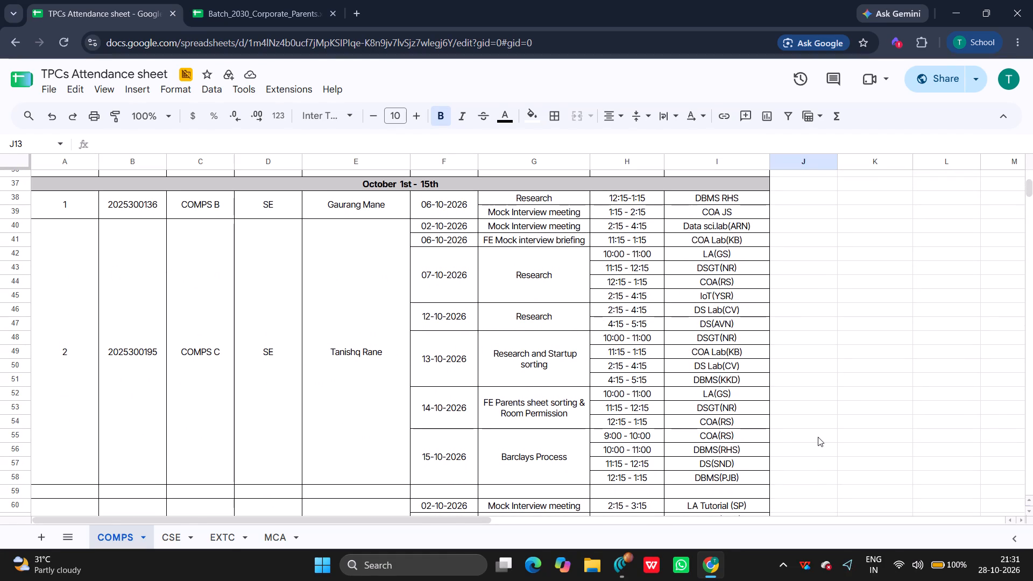
scroll(818, 437, "up", 2)
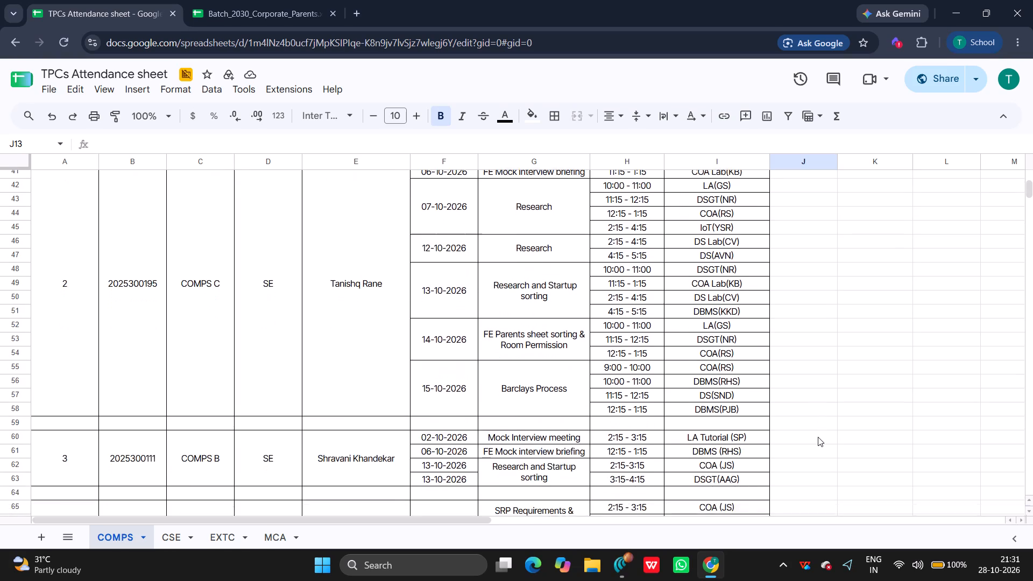
scroll(818, 437, "up", 3)
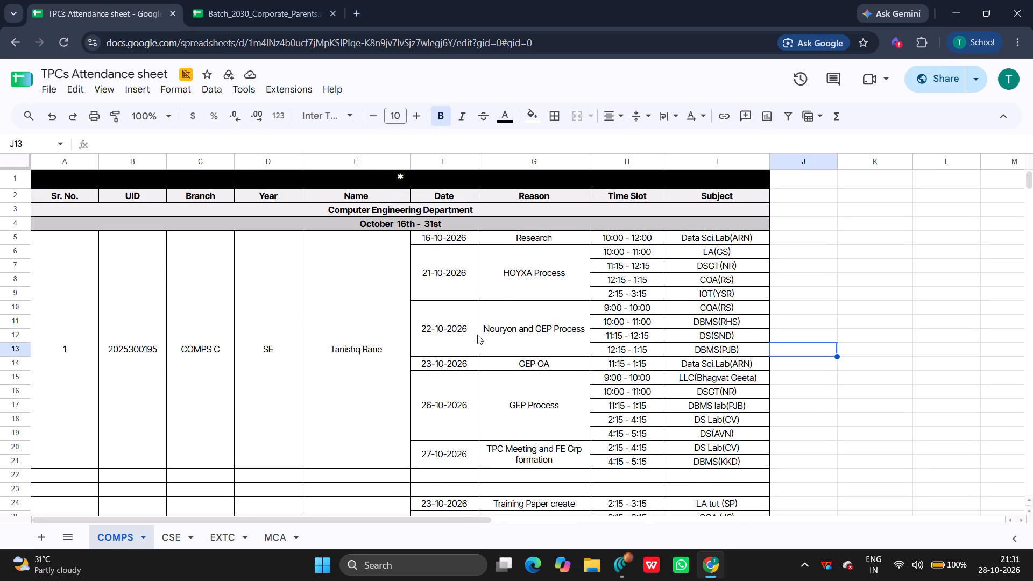
scroll(477, 335, "down", 3)
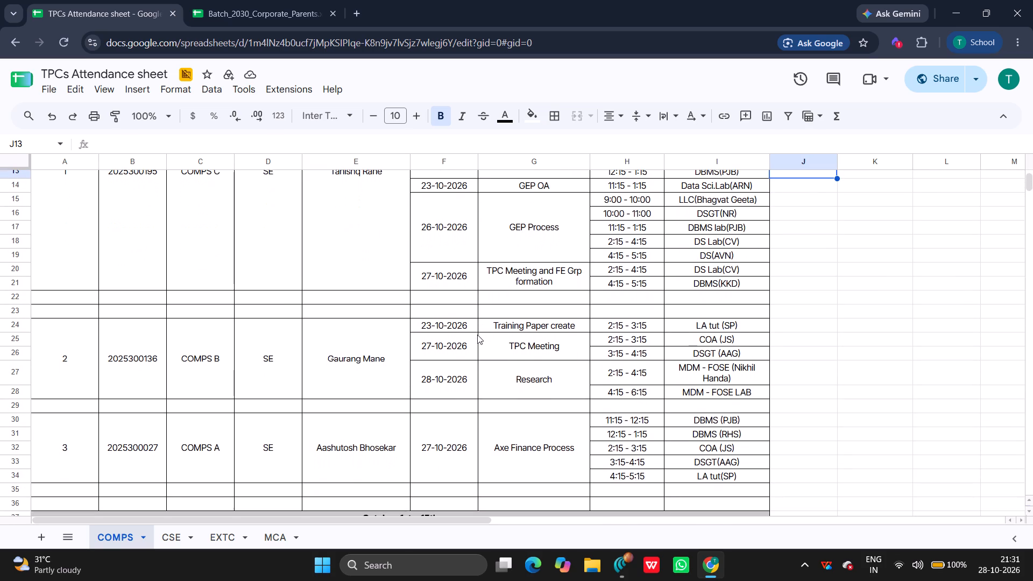
scroll(477, 335, "down", 1)
scroll(477, 335, "up", 1)
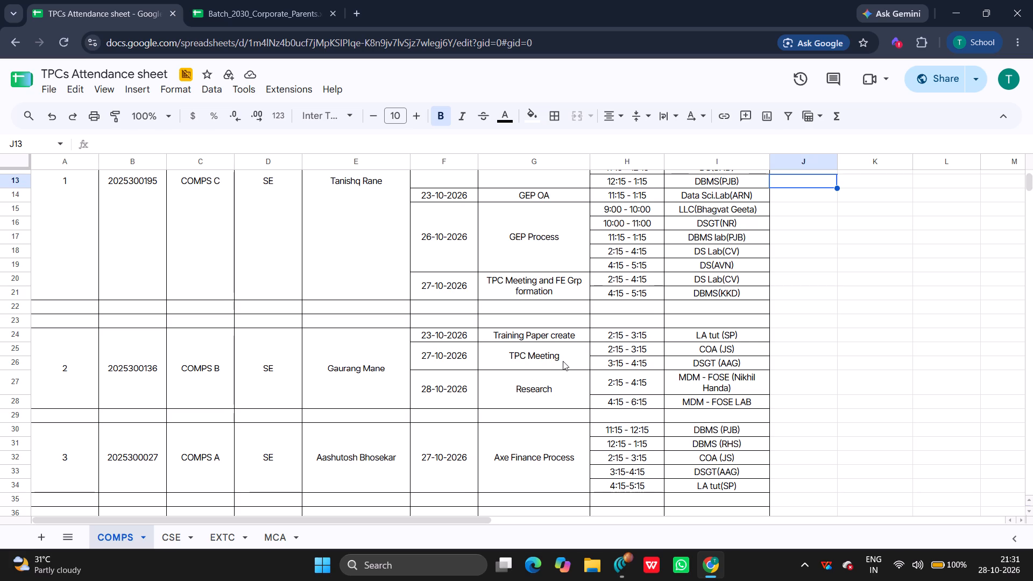
Recheck the COMPS October 16th - 31st records for all three students against the October 1st - 15th section.
scroll(563, 361, "up", 2)
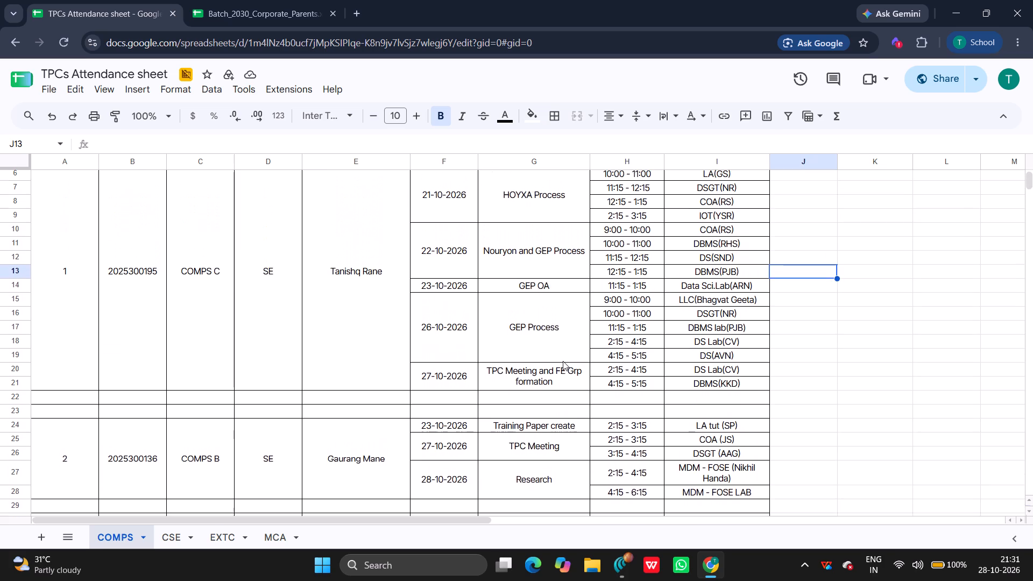
scroll(563, 361, "up", 2)
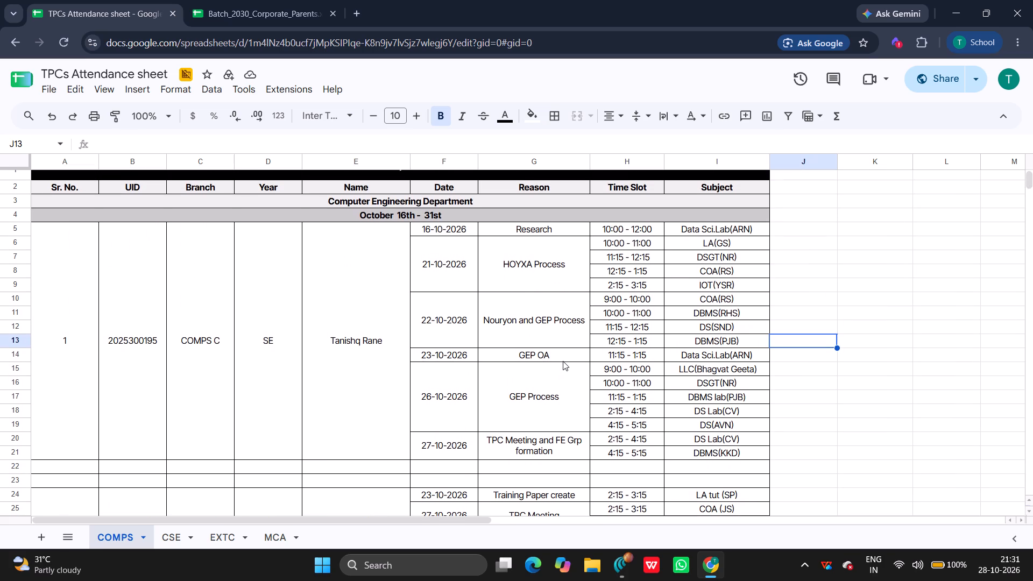
scroll(563, 361, "down", 5)
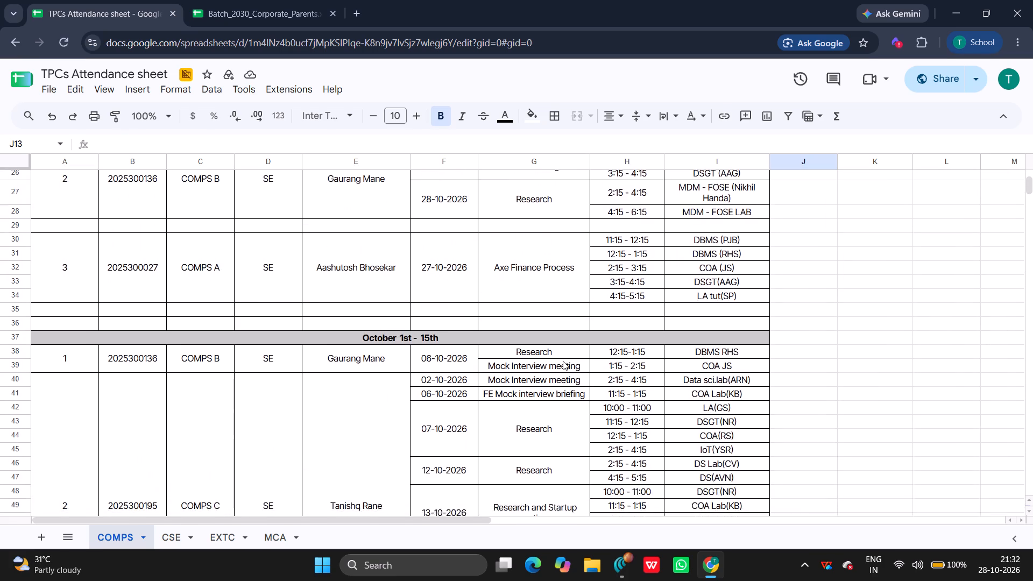
scroll(563, 361, "down", 1)
scroll(563, 361, "up", 4)
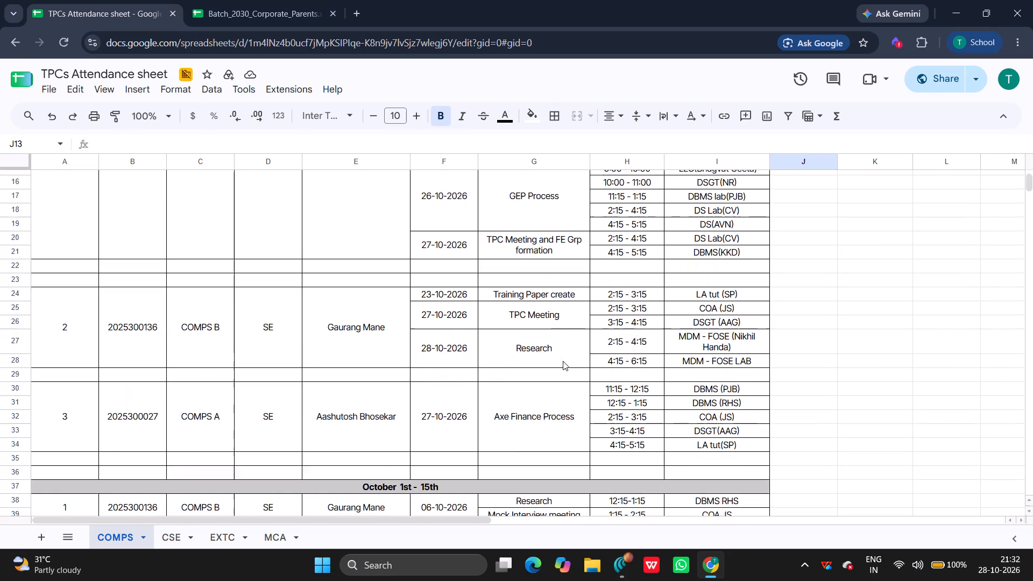
scroll(563, 361, "up", 3)
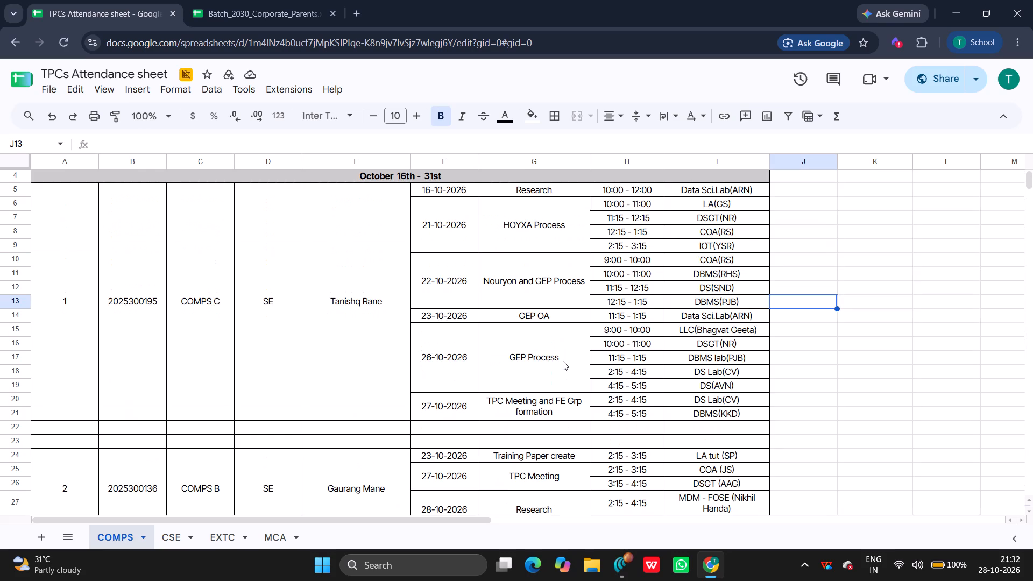
left_click(931, 233)
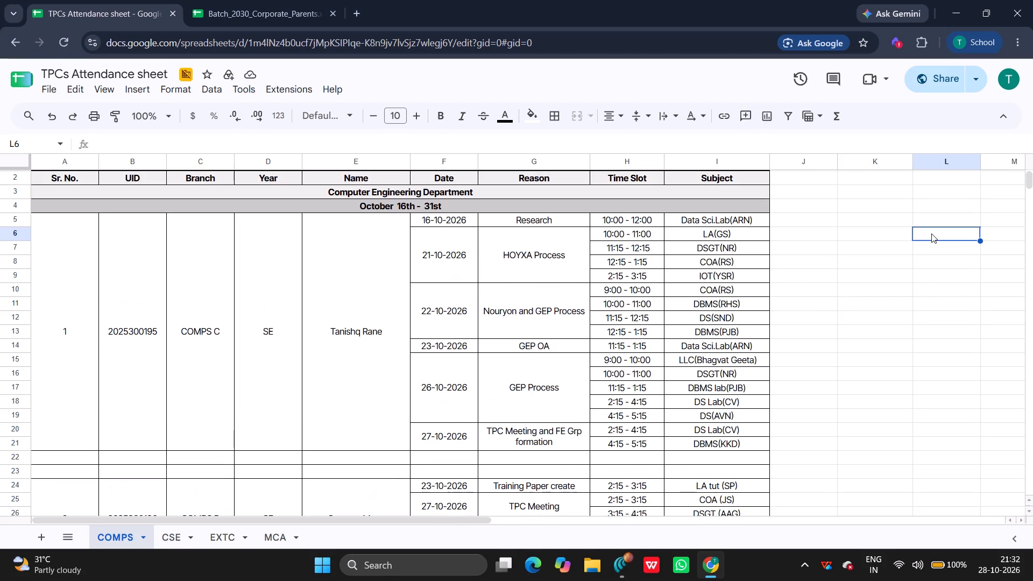
Examine the COMPS students' records in the September 16th- 30th and September 1st- 15th sections.
scroll(931, 233, "down", 10)
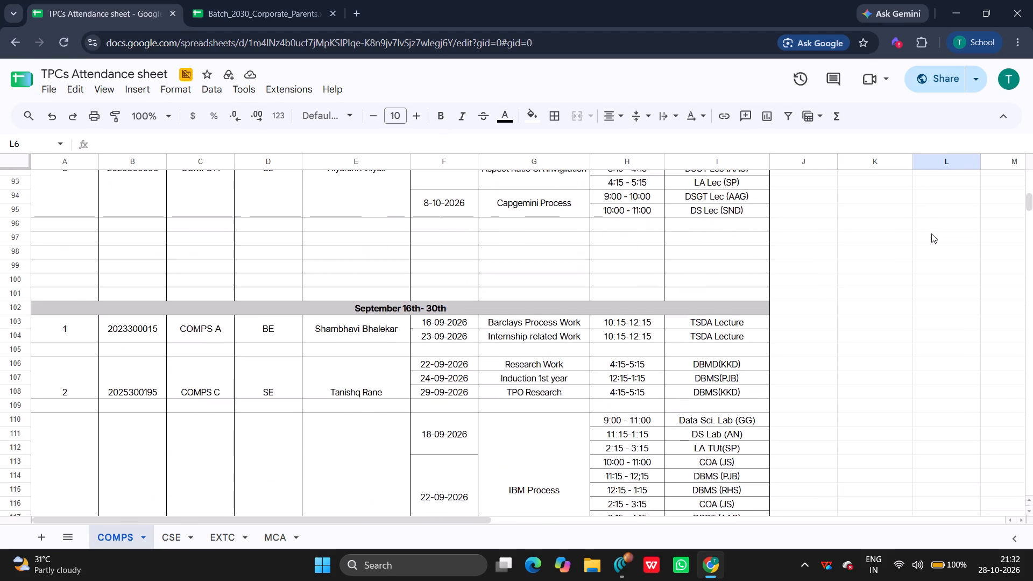
scroll(931, 233, "down", 11)
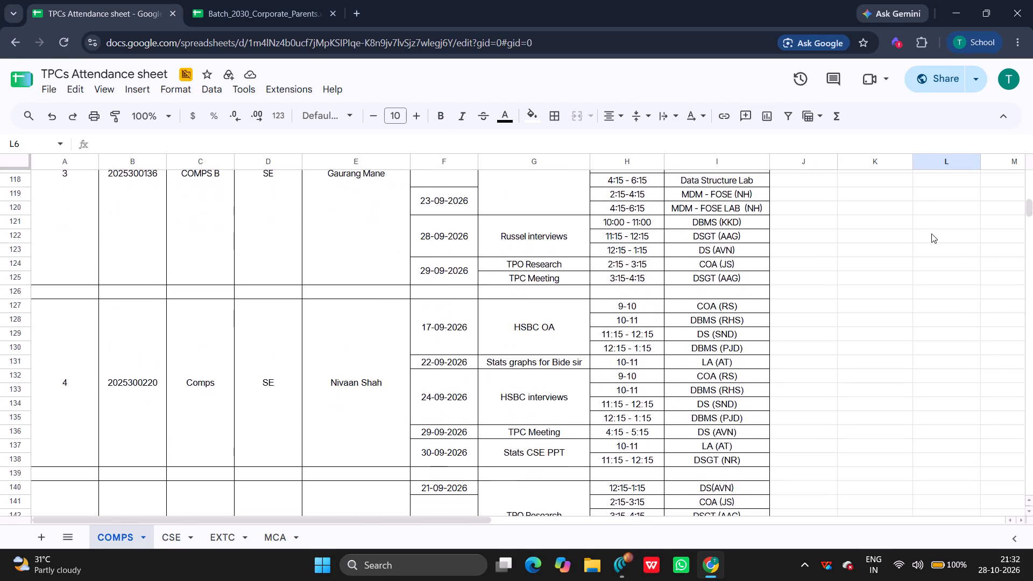
scroll(931, 233, "down", 11)
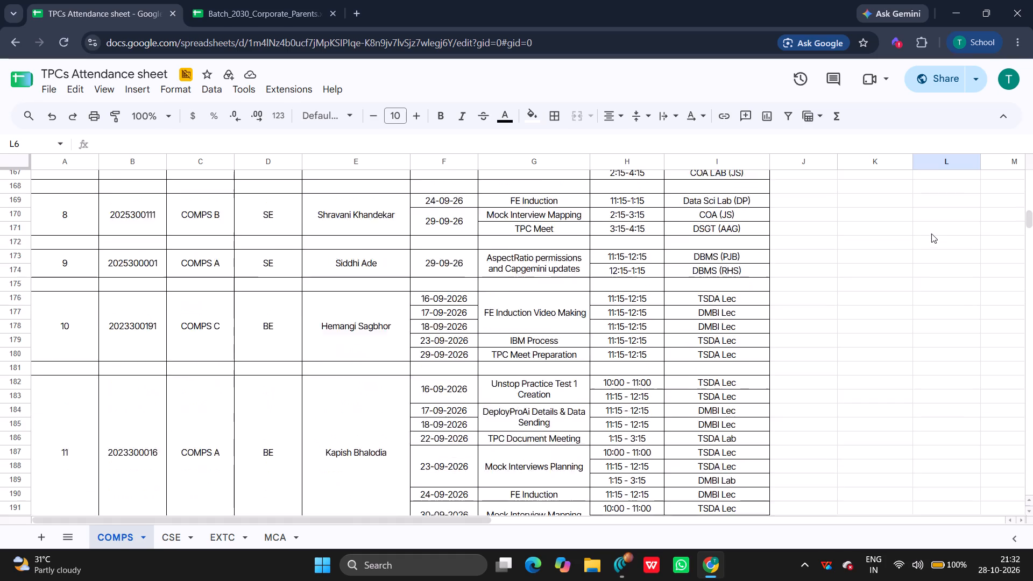
scroll(931, 233, "down", 5)
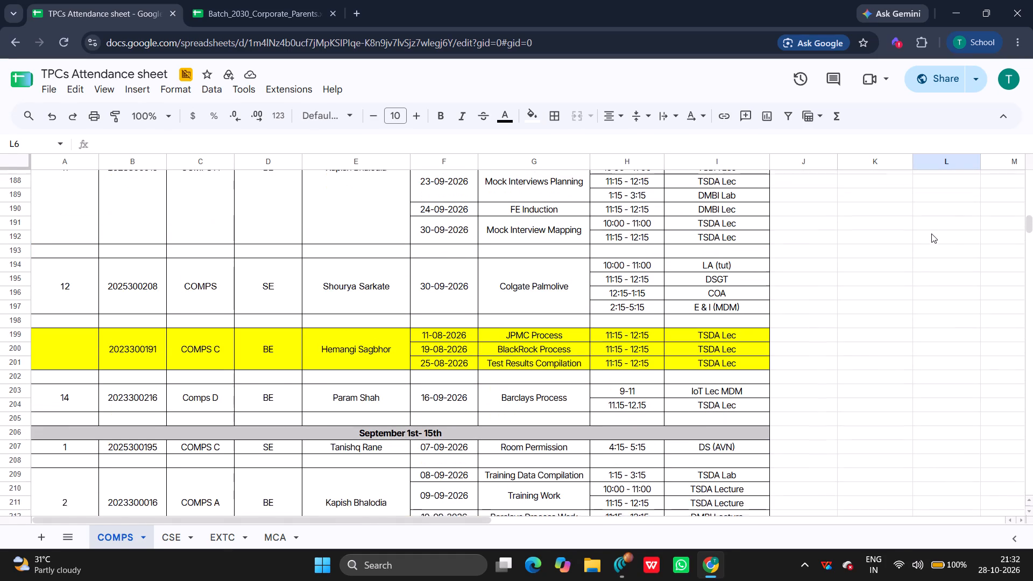
scroll(931, 233, "down", 1)
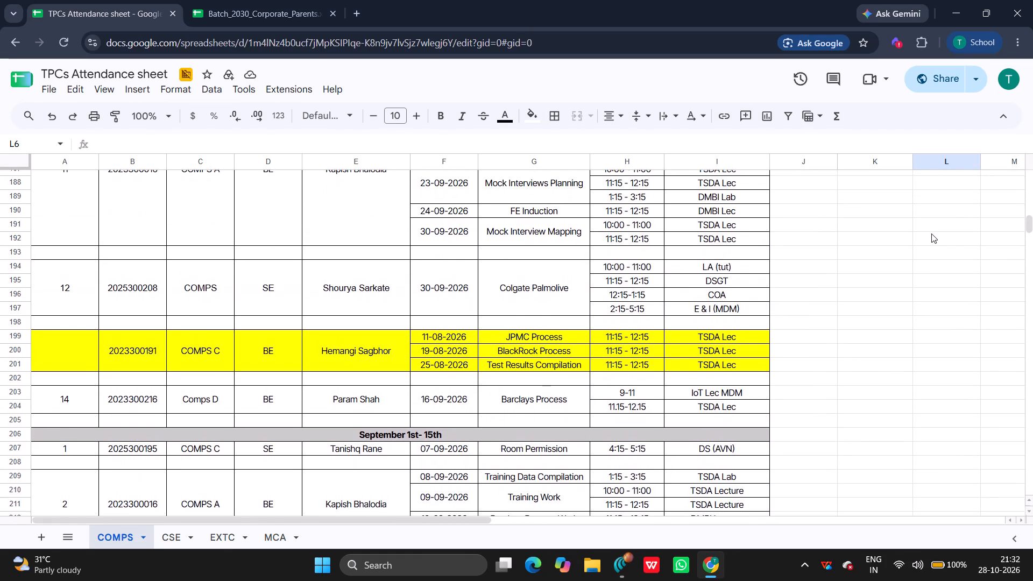
scroll(931, 233, "down", 1)
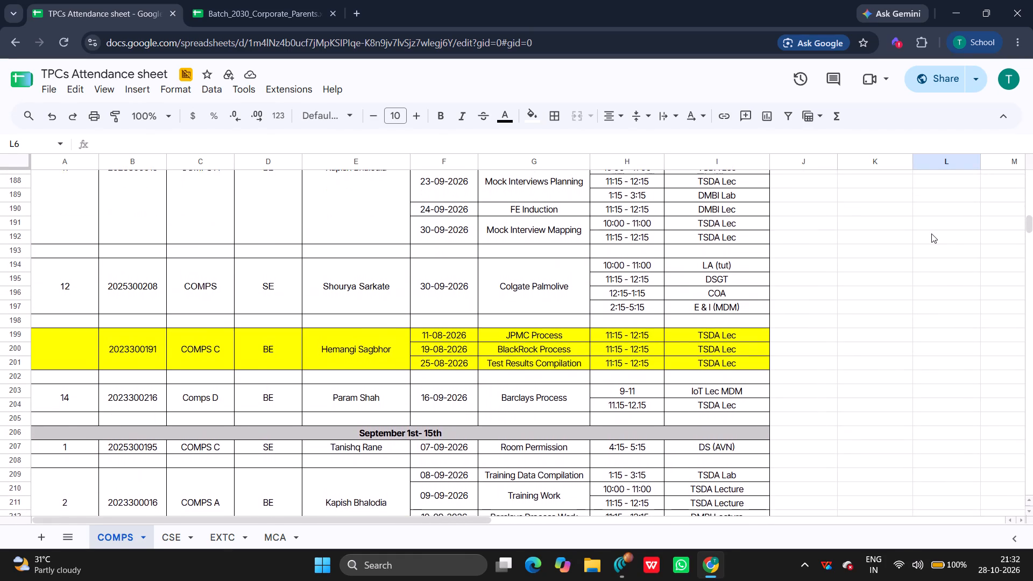
scroll(931, 233, "down", 2)
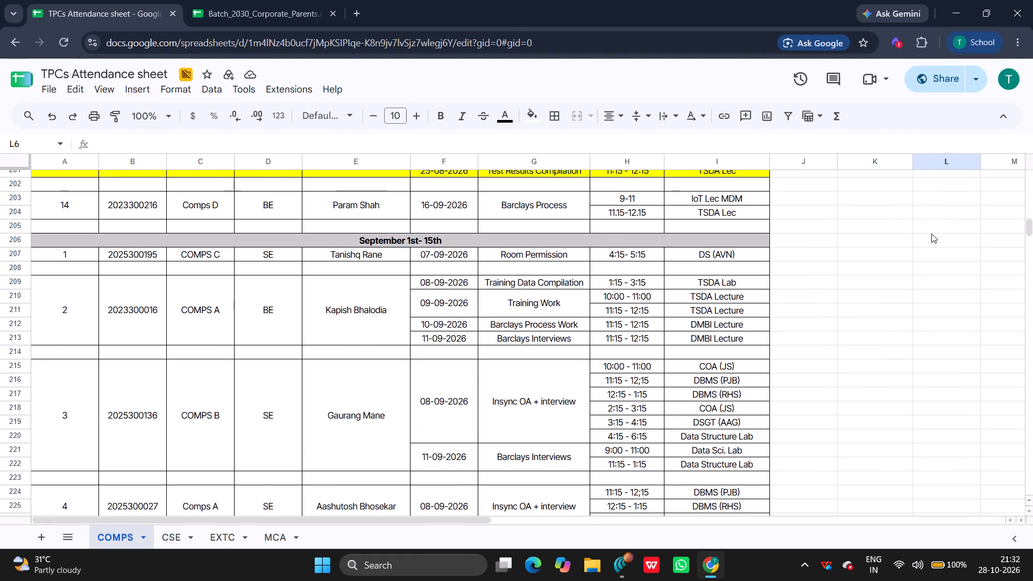
scroll(931, 233, "down", 1)
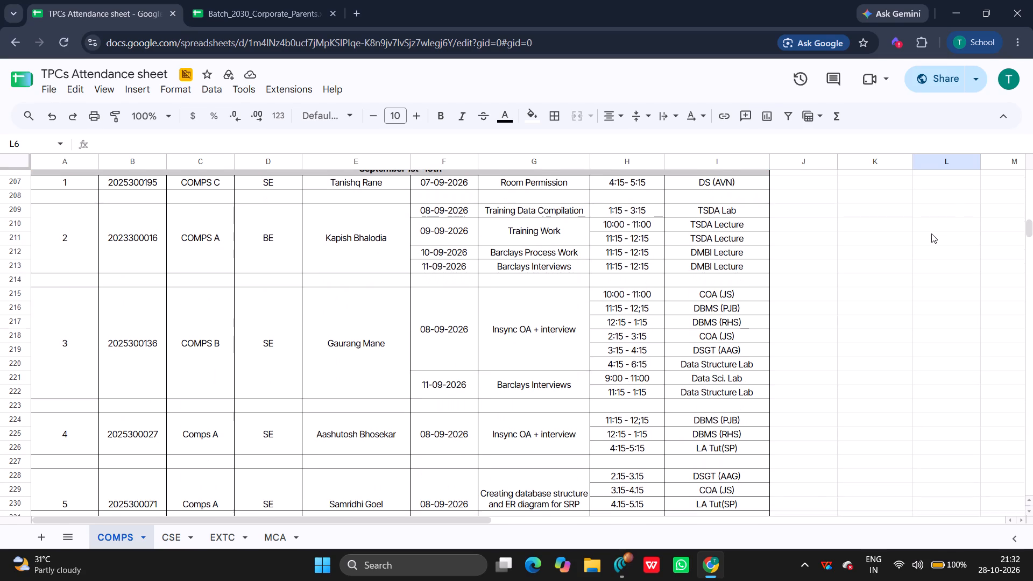
scroll(931, 233, "down", 1)
scroll(931, 233, "up", 3)
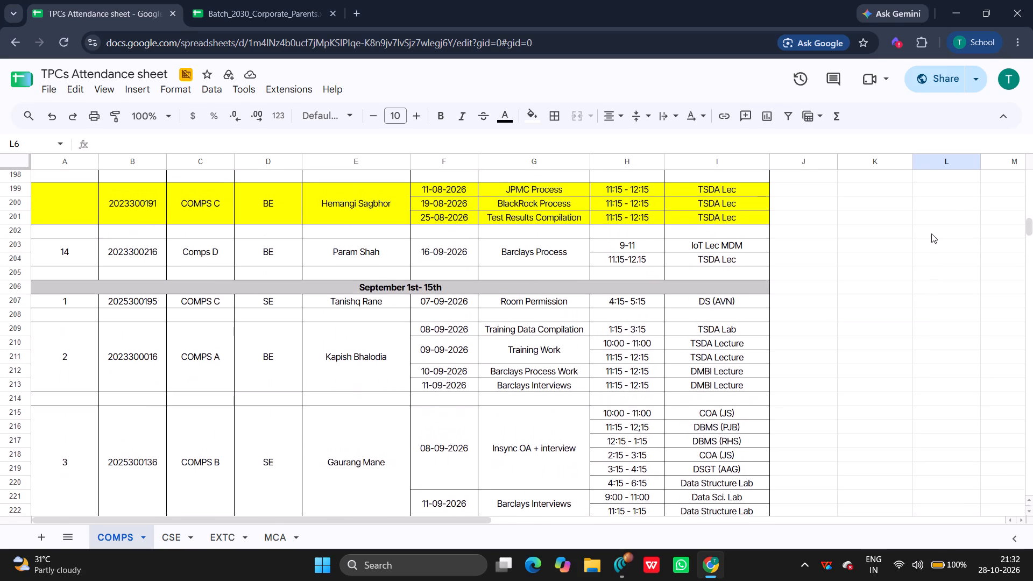
scroll(931, 233, "up", 7)
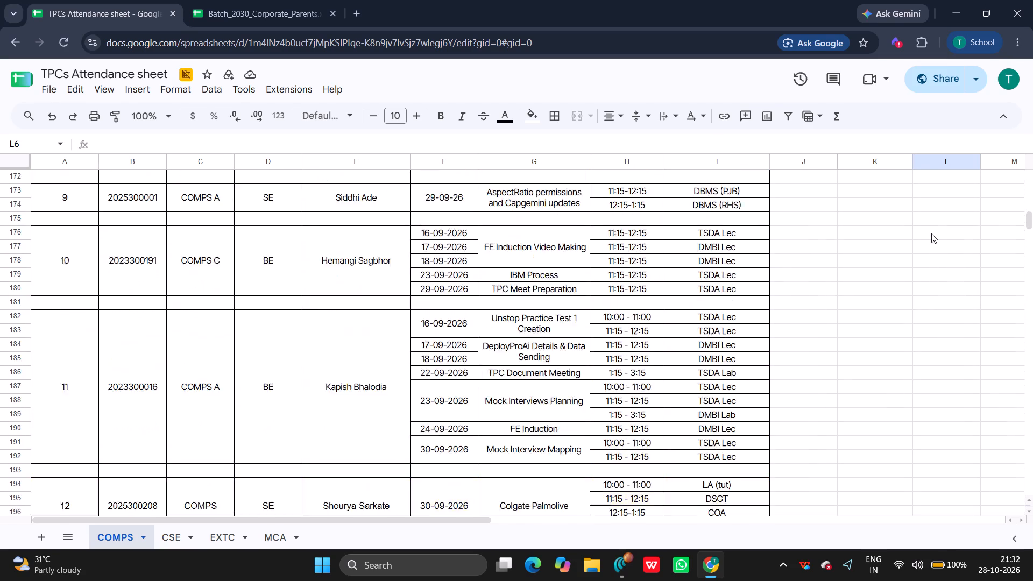
scroll(931, 233, "up", 5)
Examine the older COMPS records down to the July 2026 entries and return to the October 16th - 31st section.
scroll(931, 233, "down", 1)
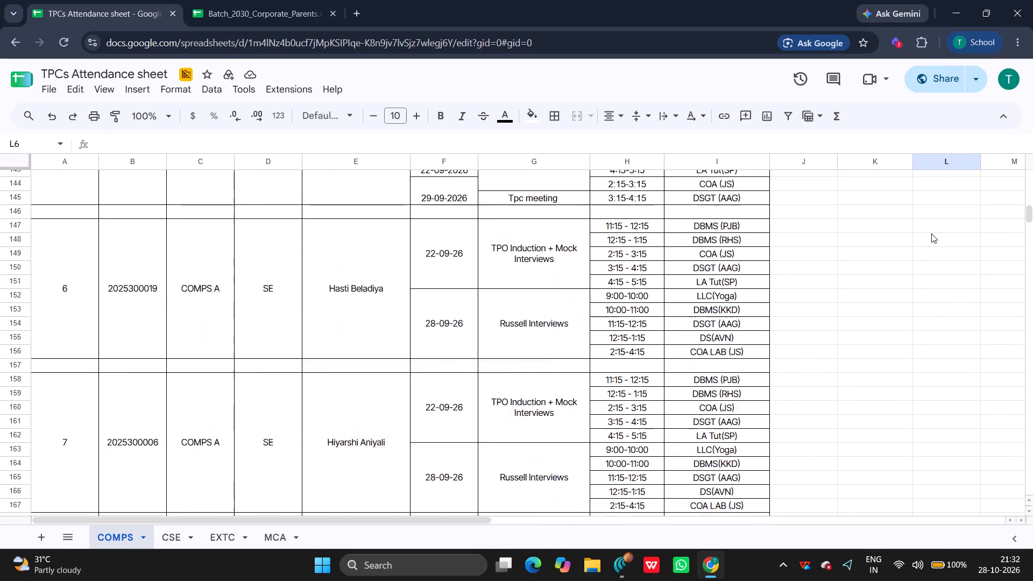
scroll(931, 233, "down", 4)
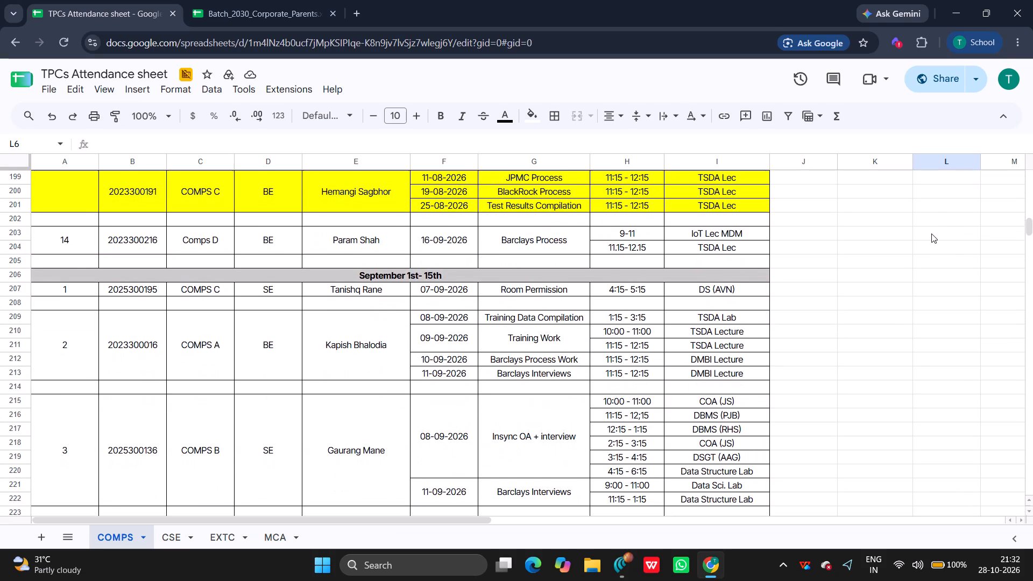
scroll(931, 233, "down", 2)
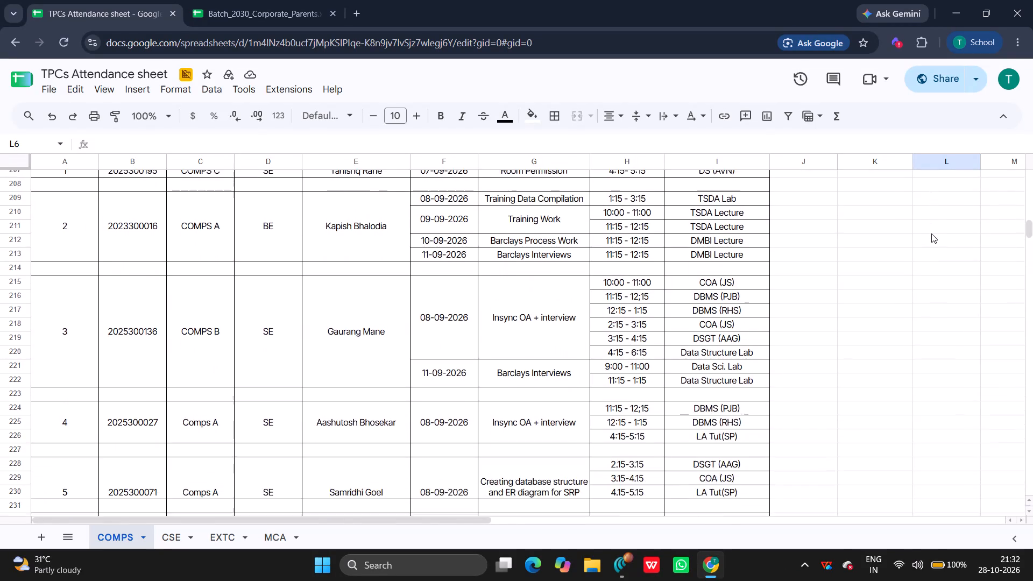
scroll(931, 233, "down", 20)
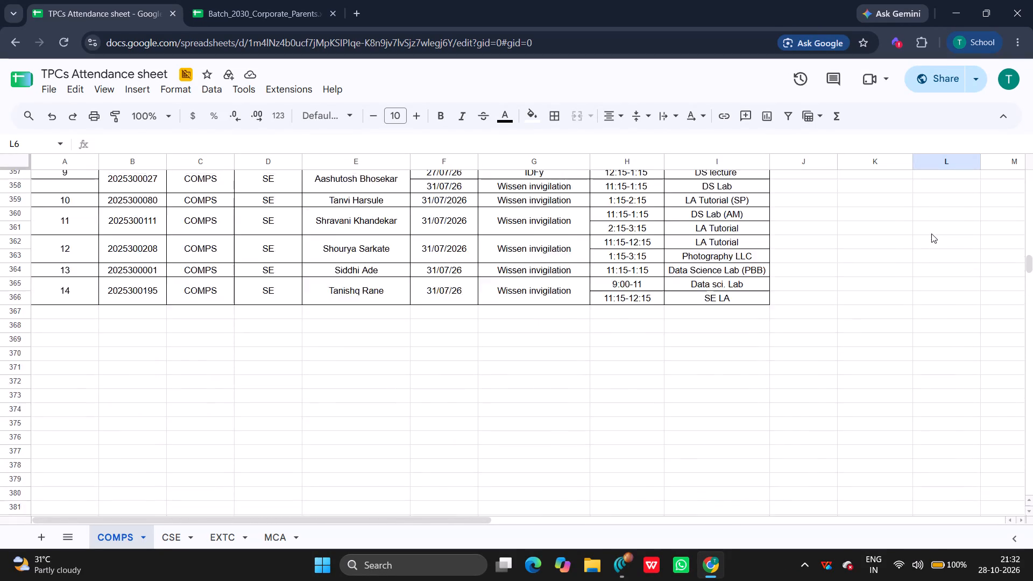
scroll(931, 233, "down", 2)
scroll(931, 233, "up", 11)
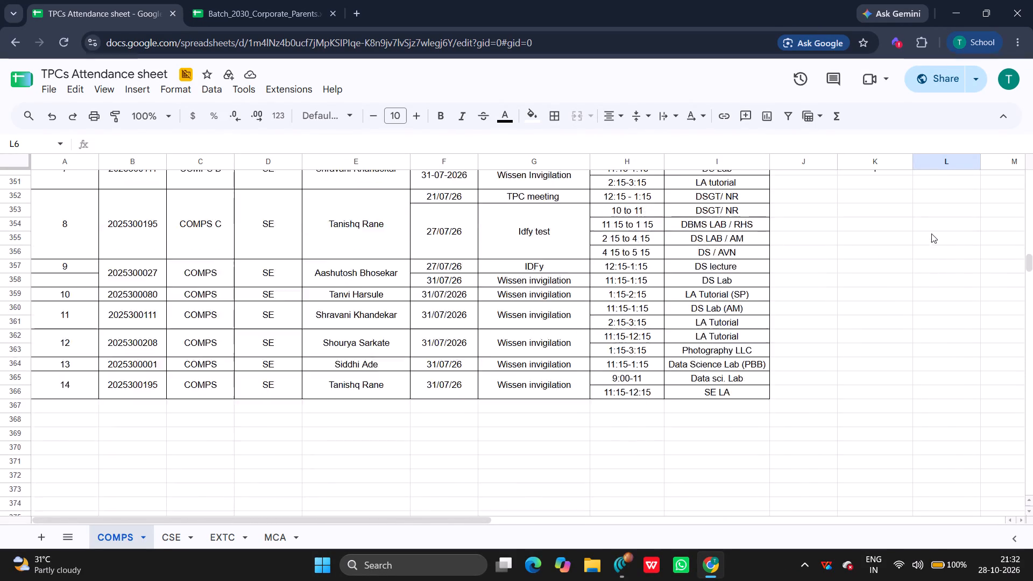
scroll(931, 233, "up", 1)
scroll(931, 233, "down", 1)
scroll(931, 233, "up", 1)
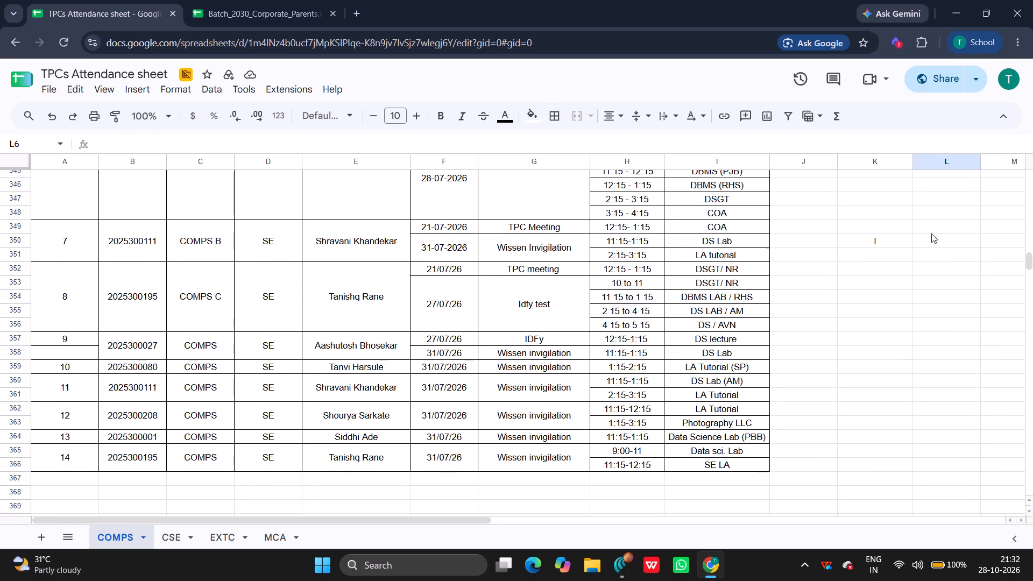
scroll(931, 233, "up", 1)
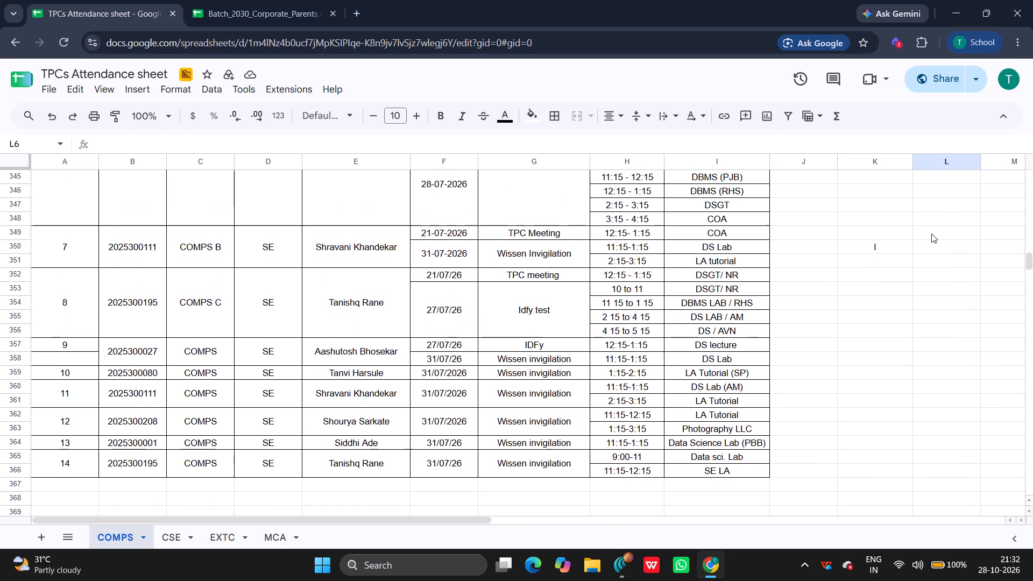
scroll(931, 233, "up", 1)
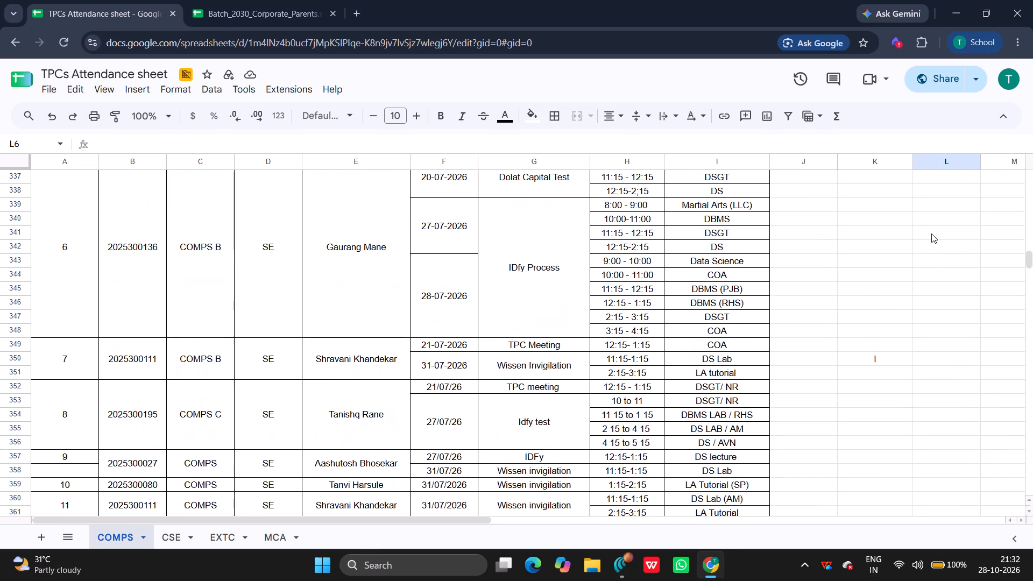
scroll(931, 233, "up", 13)
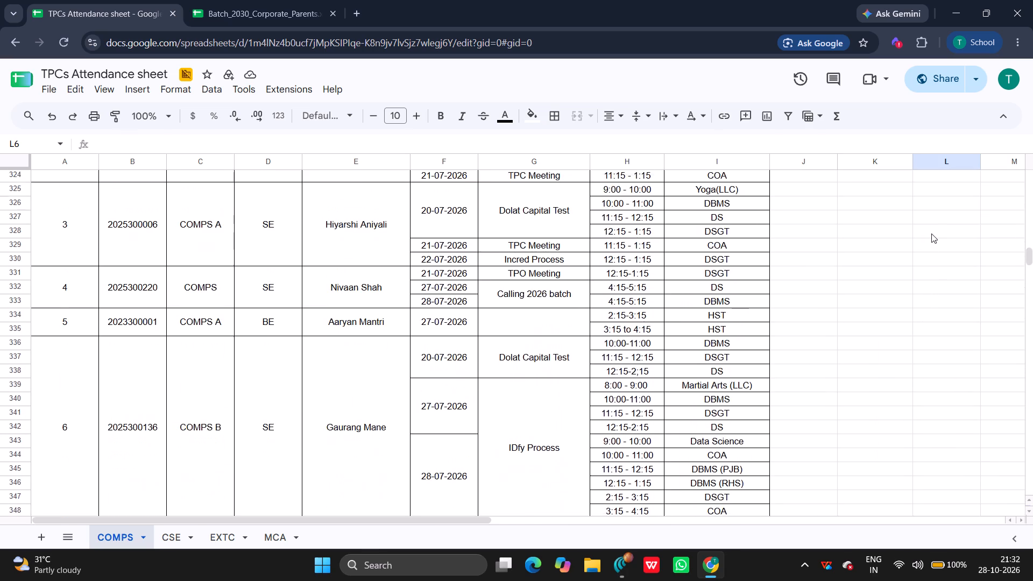
scroll(931, 233, "up", 16)
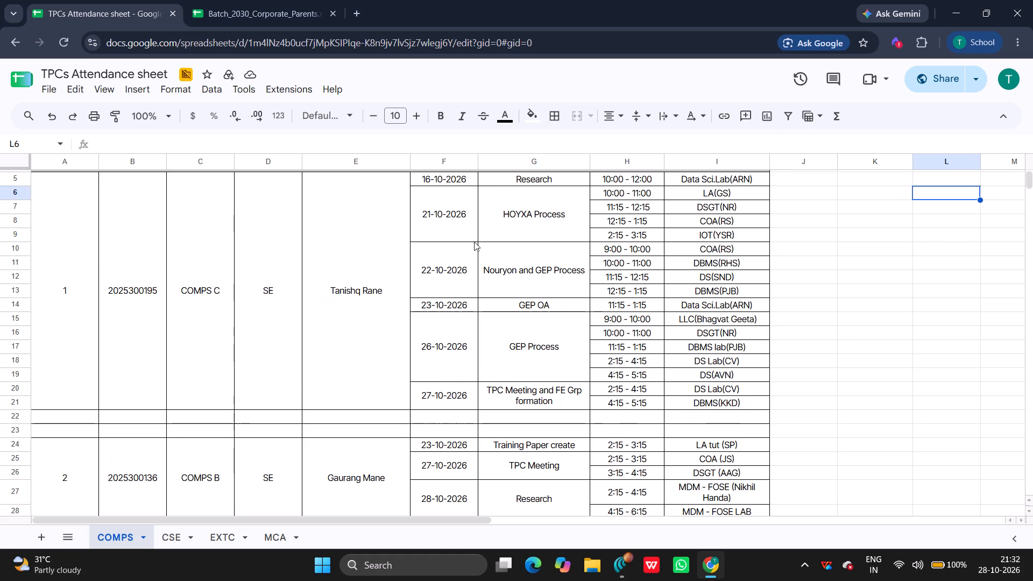
Examine the October and September attendance records on the EXTC and CSE sheets.
left_click(167, 545)
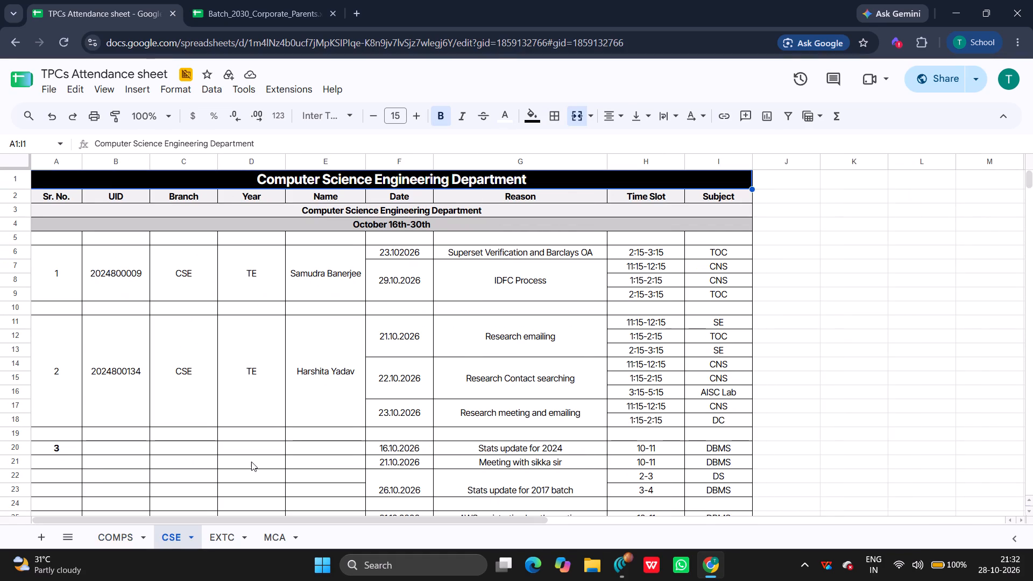
left_click(222, 532)
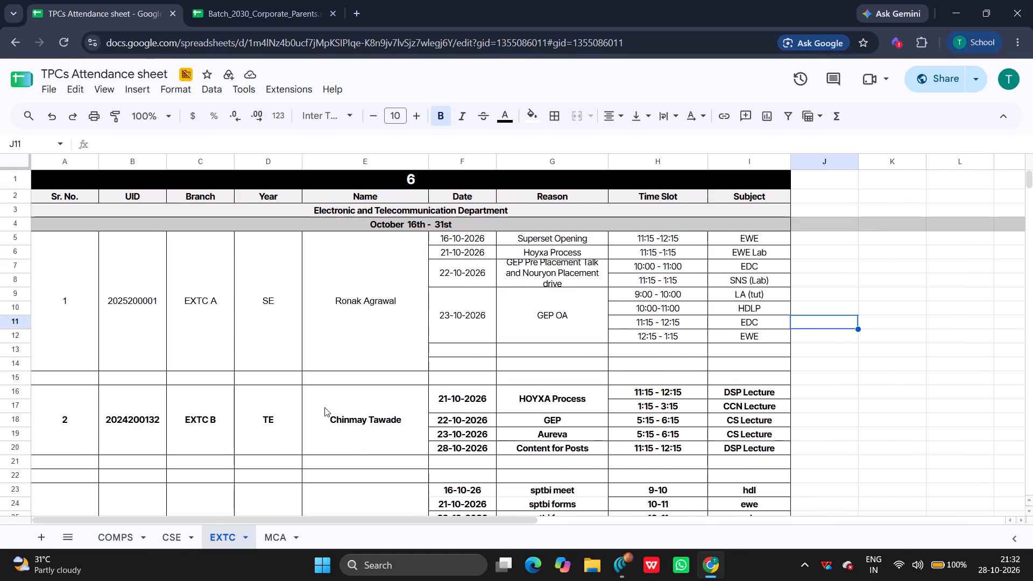
scroll(336, 400, "down", 9)
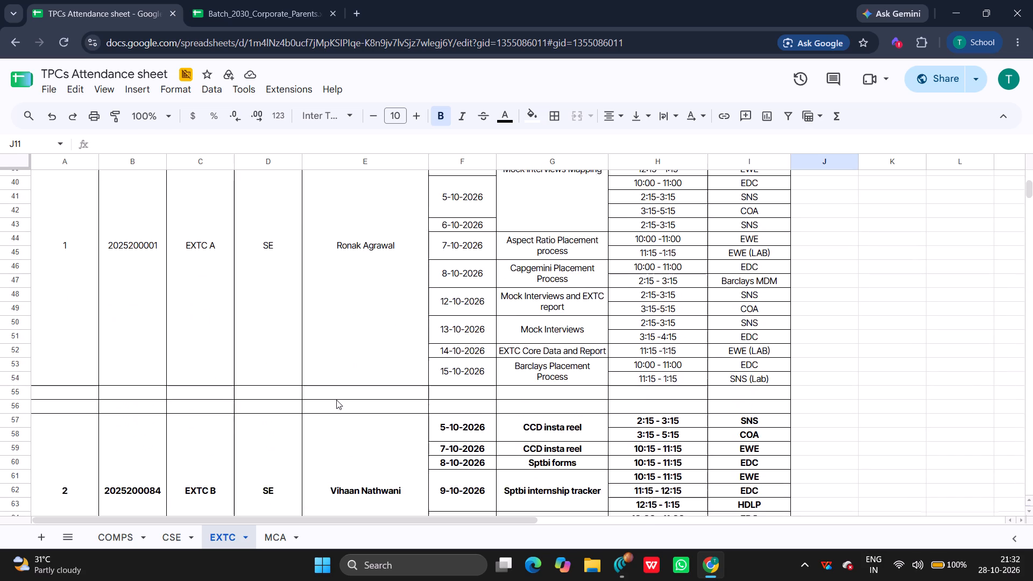
scroll(336, 400, "down", 9)
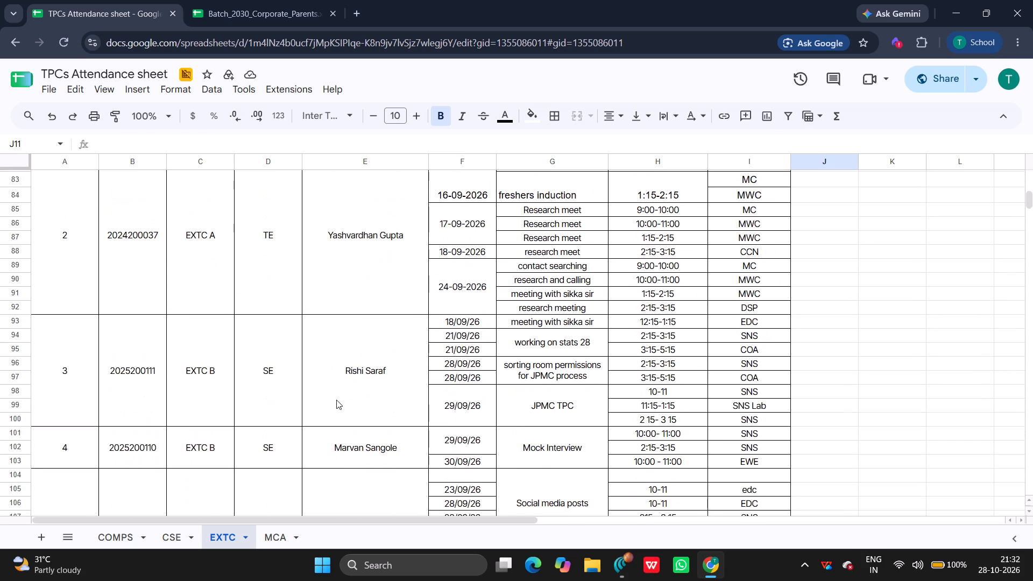
scroll(336, 400, "down", 3)
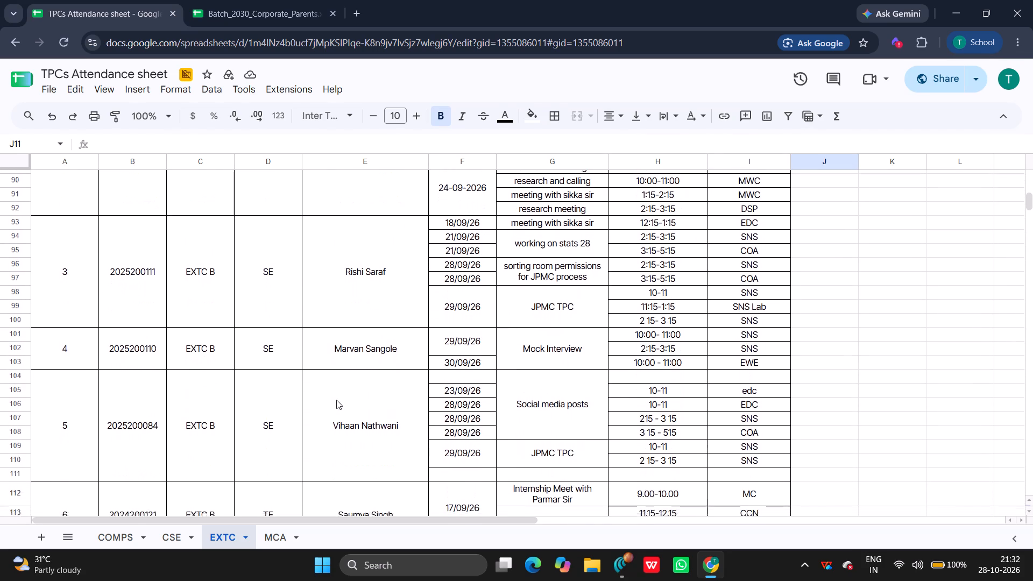
scroll(336, 400, "down", 6)
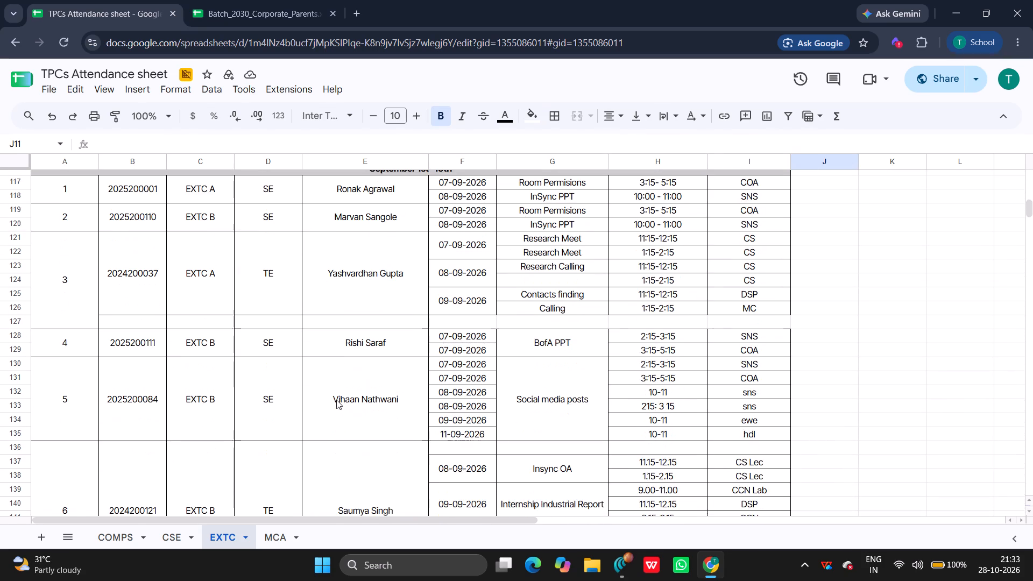
left_click(176, 531)
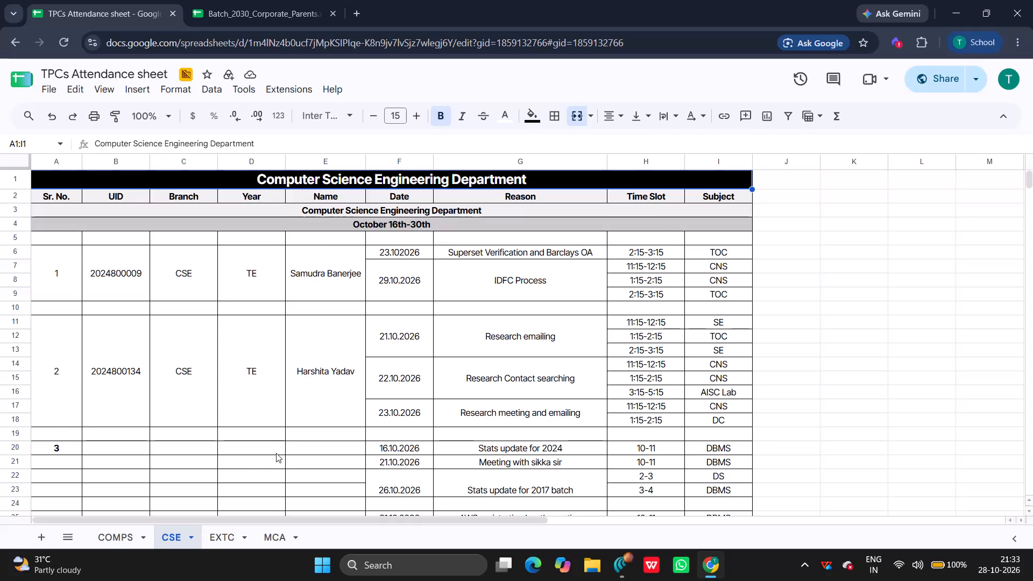
scroll(276, 453, "down", 8)
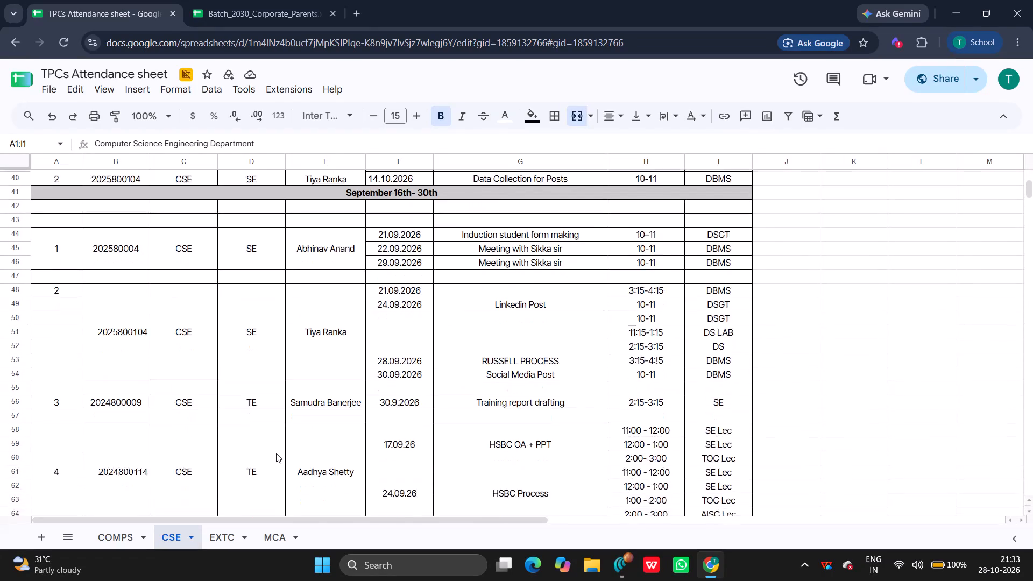
scroll(276, 453, "down", 6)
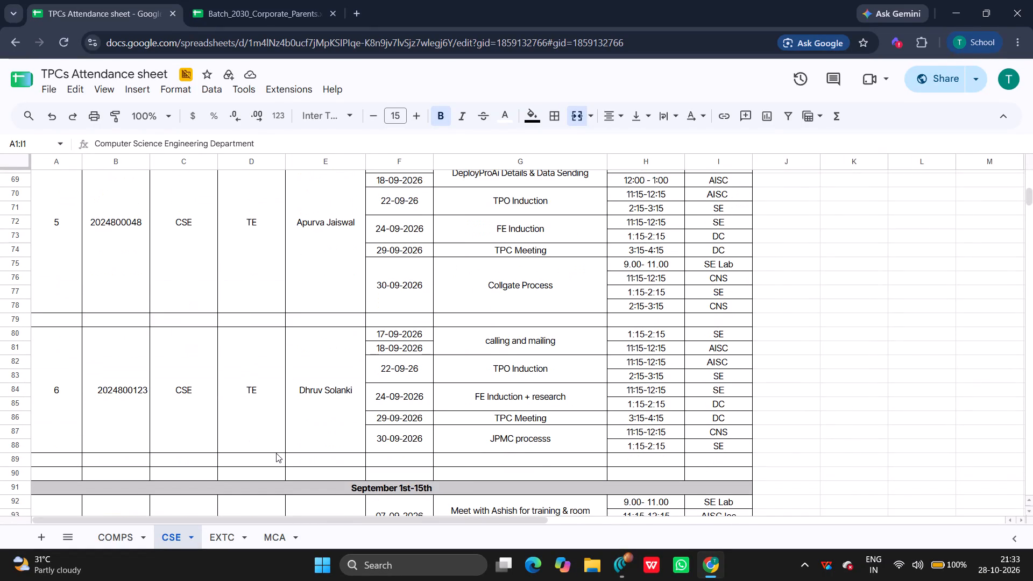
Examine the CSE students' September attendance records and return to the October 16th-30th section.
scroll(276, 453, "up", 1)
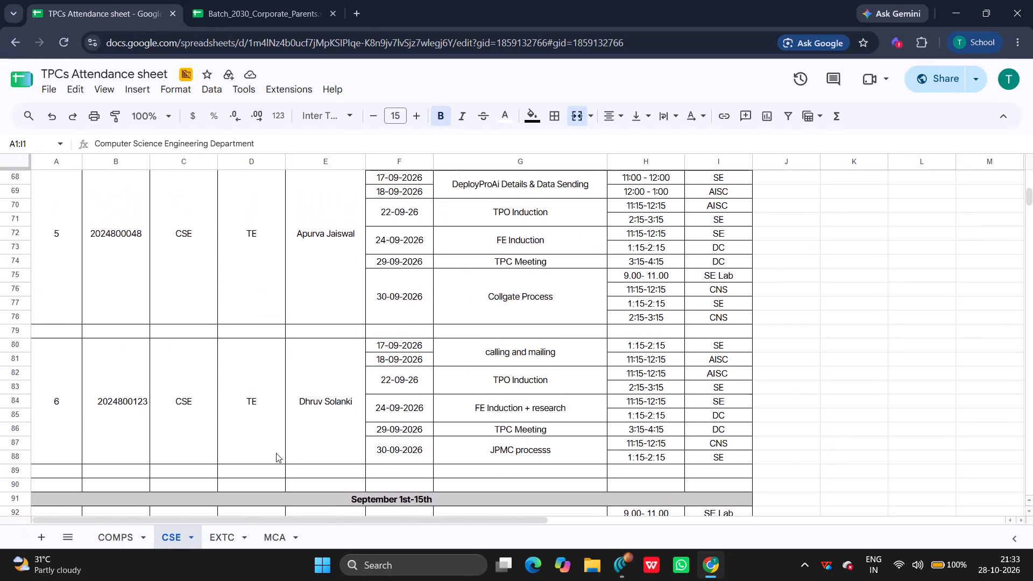
scroll(276, 453, "up", 1)
scroll(276, 453, "down", 1)
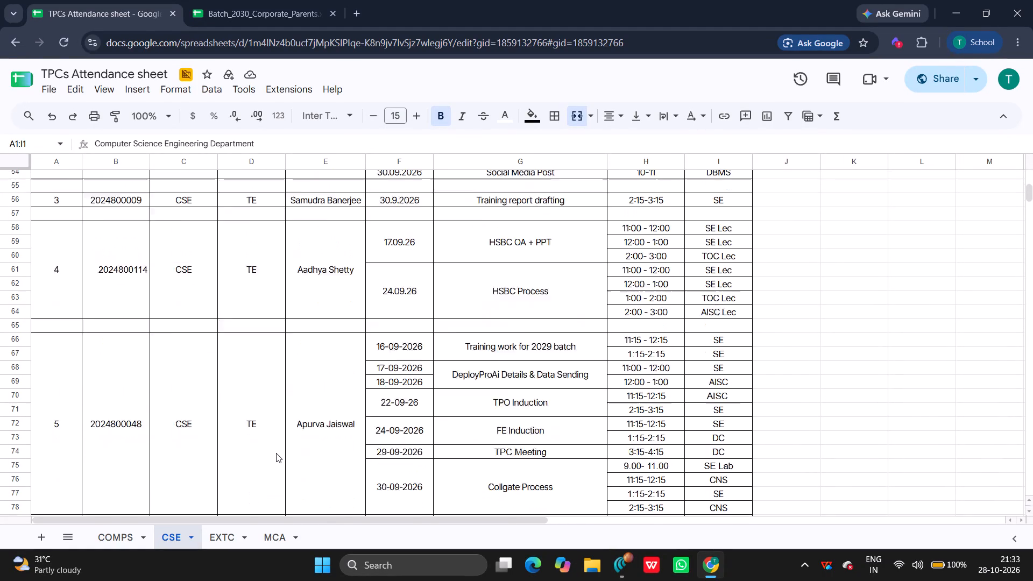
scroll(276, 453, "down", 1)
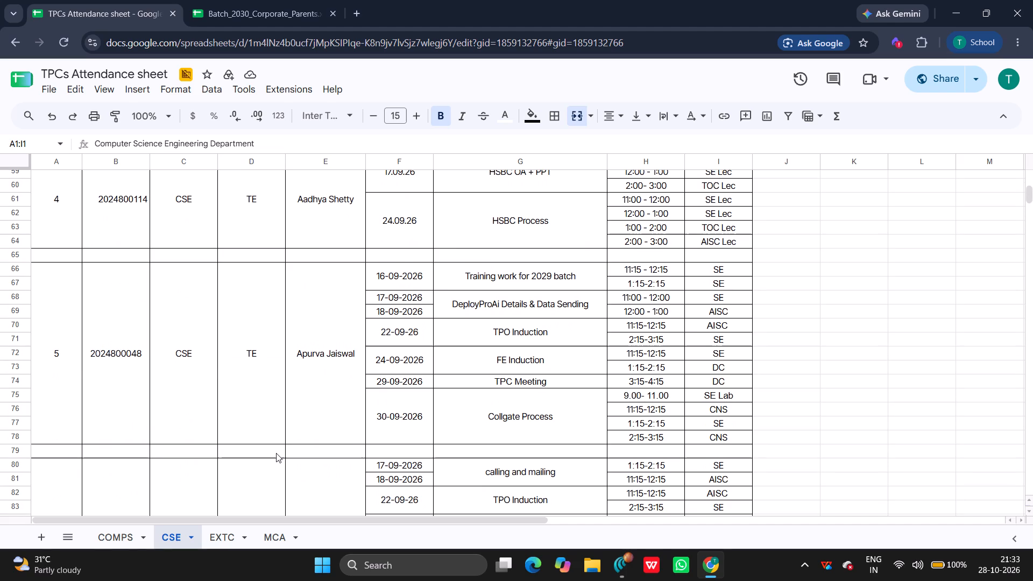
scroll(276, 453, "up", 17)
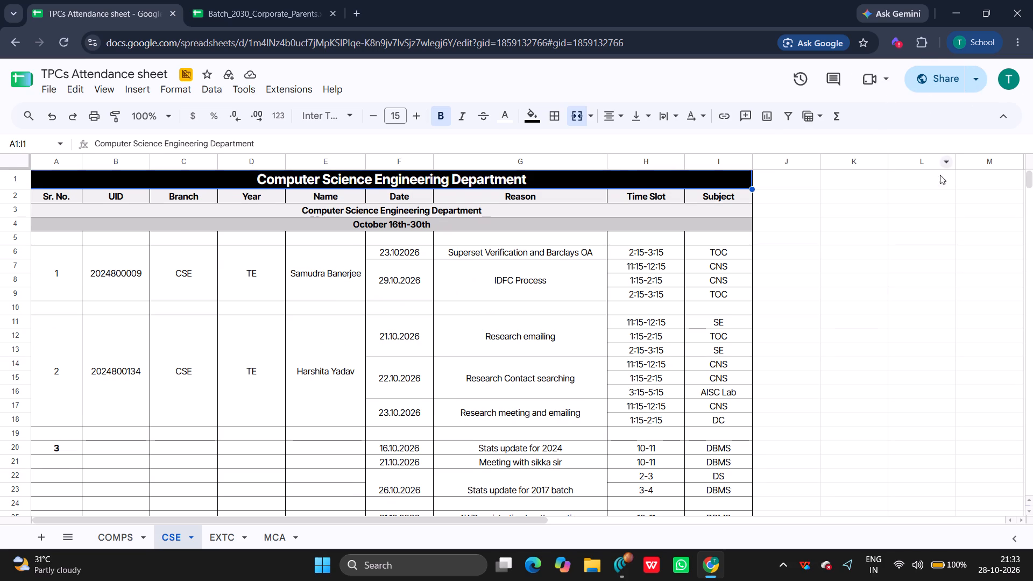
Examine the attendance spreadsheet's version history from the current version back to mid-October, then return to the live sheet.
left_click(797, 78)
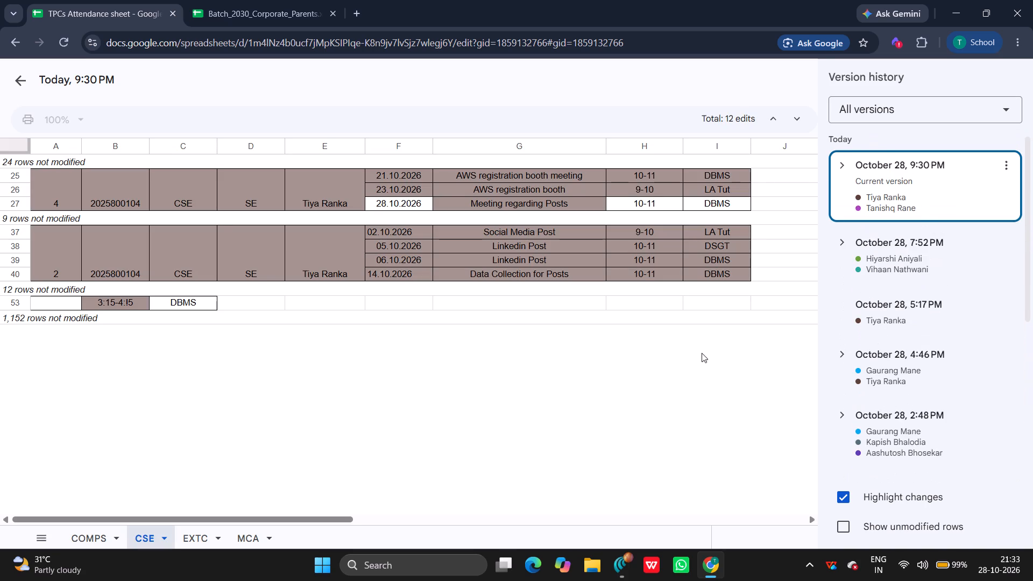
scroll(702, 353, "right", 1)
scroll(568, 280, "up", 1)
scroll(568, 280, "down", 2)
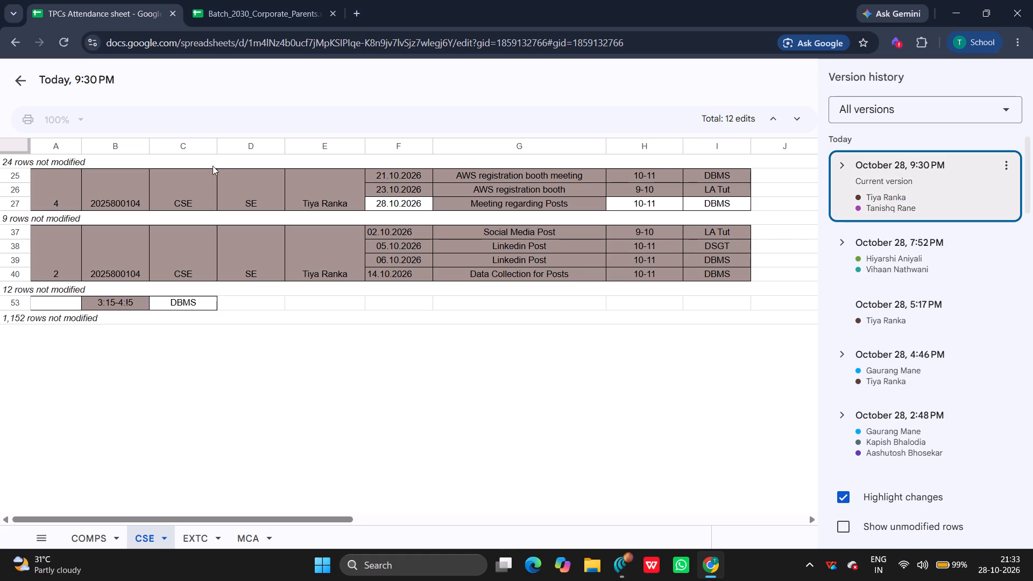
scroll(949, 359, "down", 4)
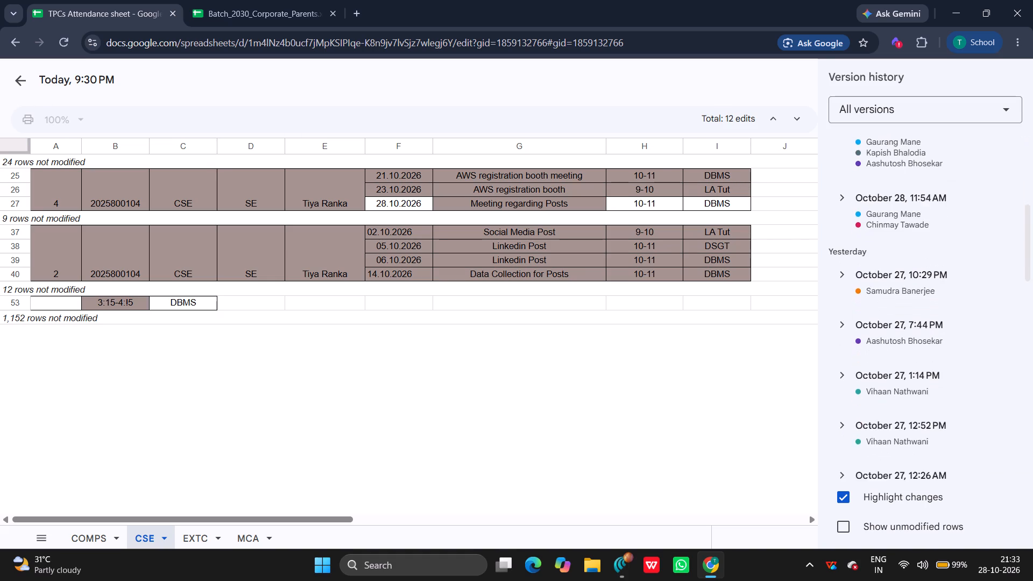
scroll(949, 359, "down", 2)
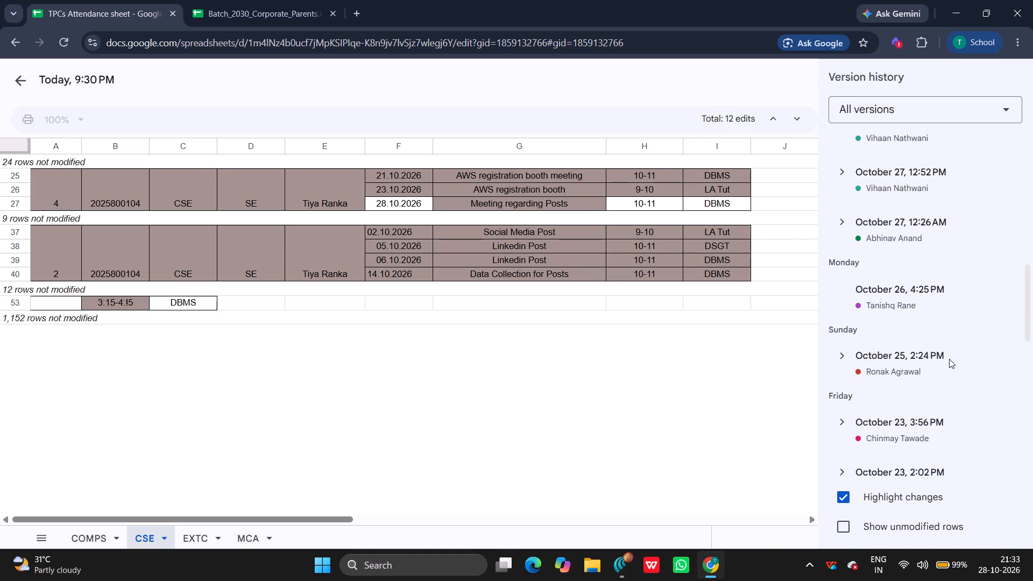
scroll(949, 359, "down", 2)
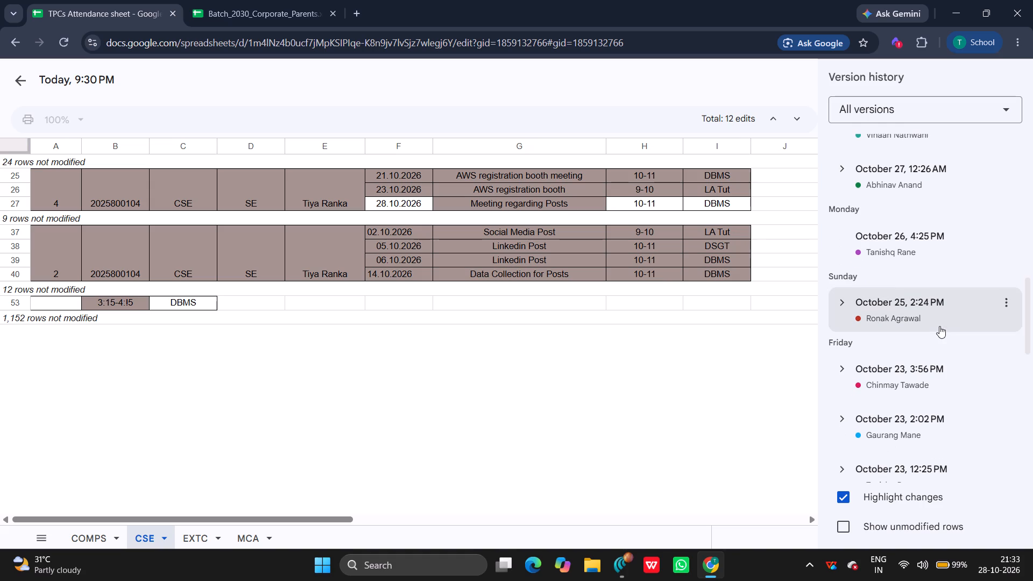
scroll(939, 326, "down", 2)
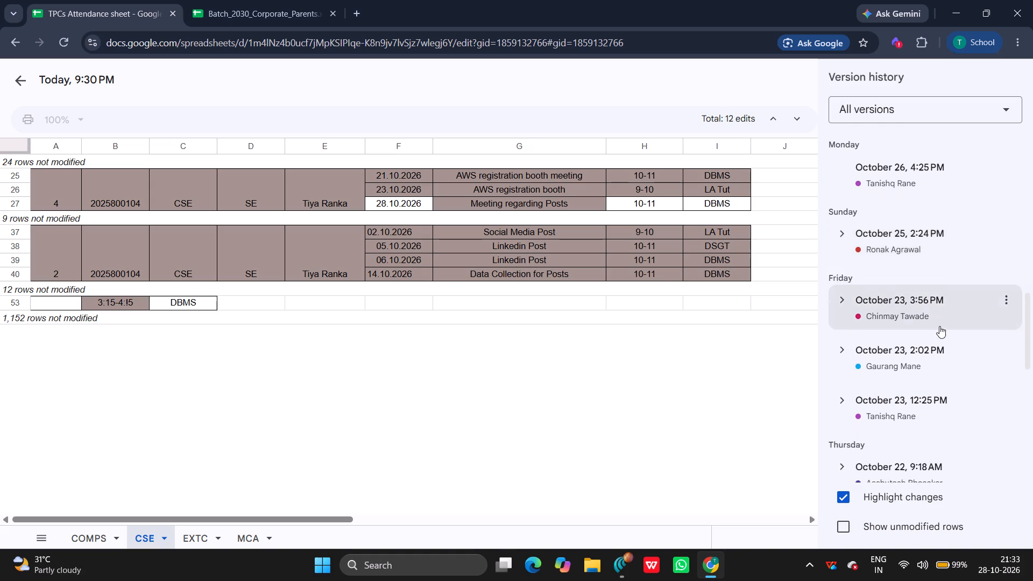
scroll(939, 326, "down", 12)
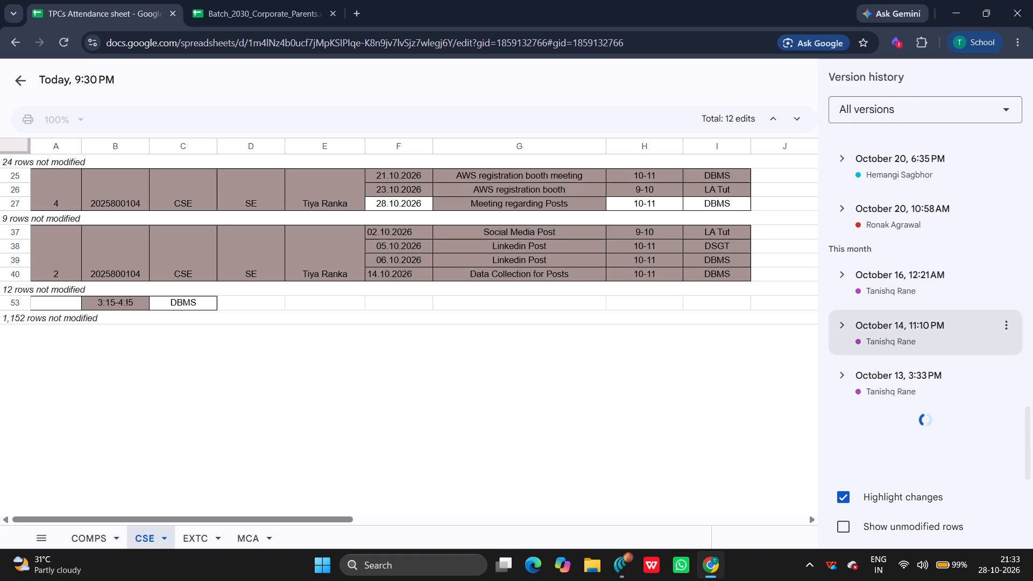
scroll(939, 326, "down", 1)
left_click(24, 77)
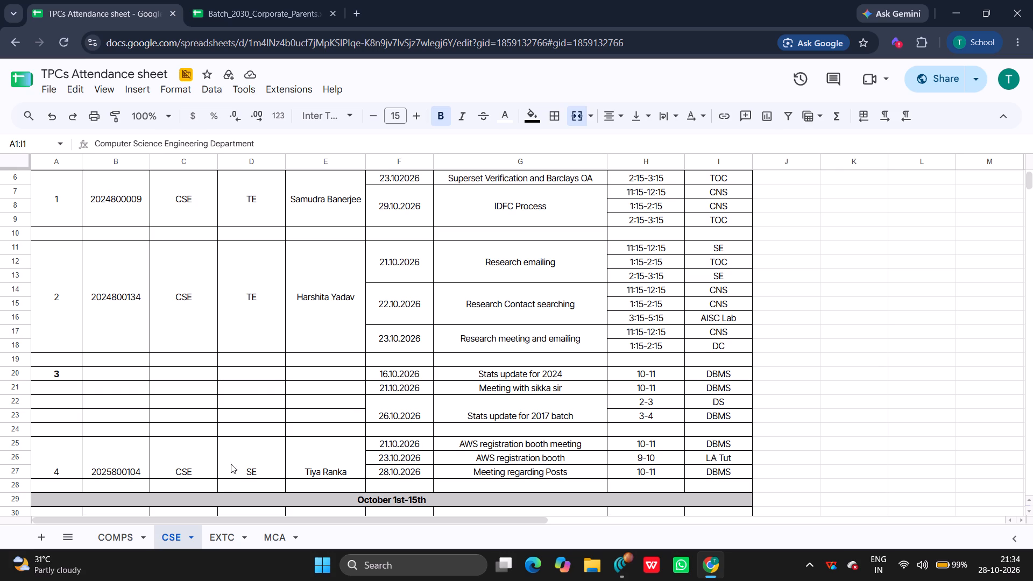
Recheck the COMPS October 16th - 31st records and consult the system calendar for October 2026.
left_click(119, 534)
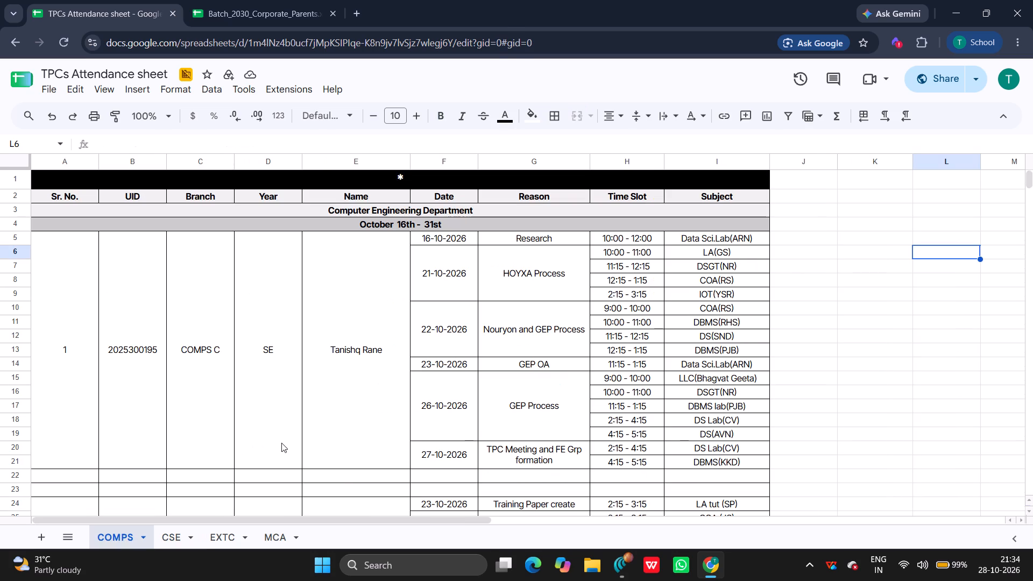
scroll(281, 443, "up", 1)
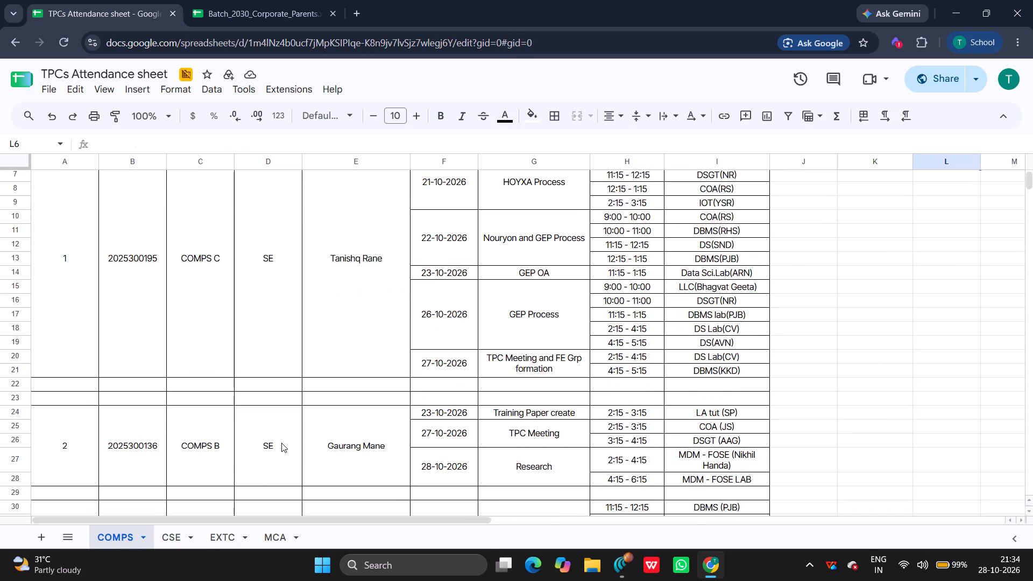
scroll(281, 443, "up", 1)
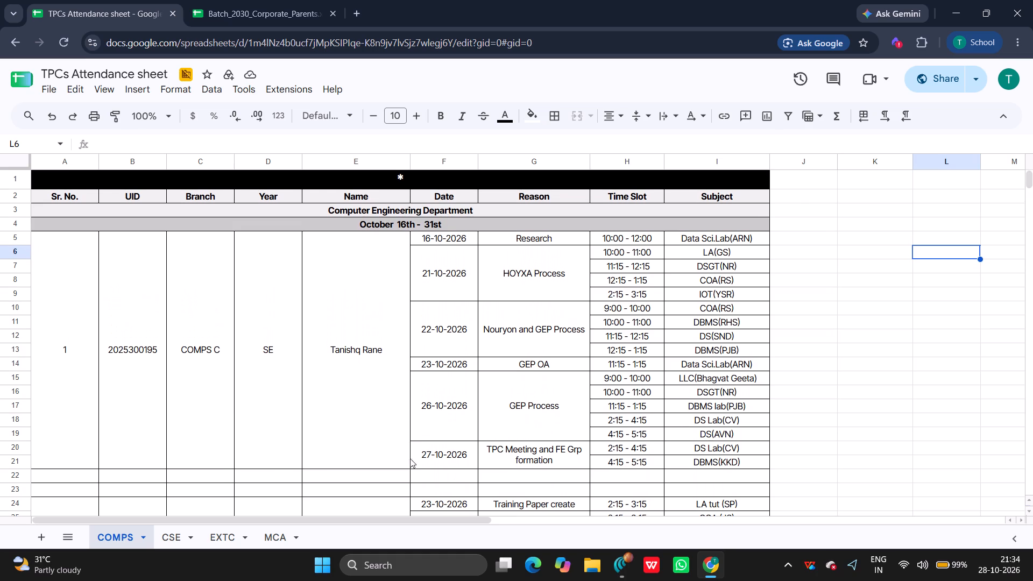
left_click(1005, 575)
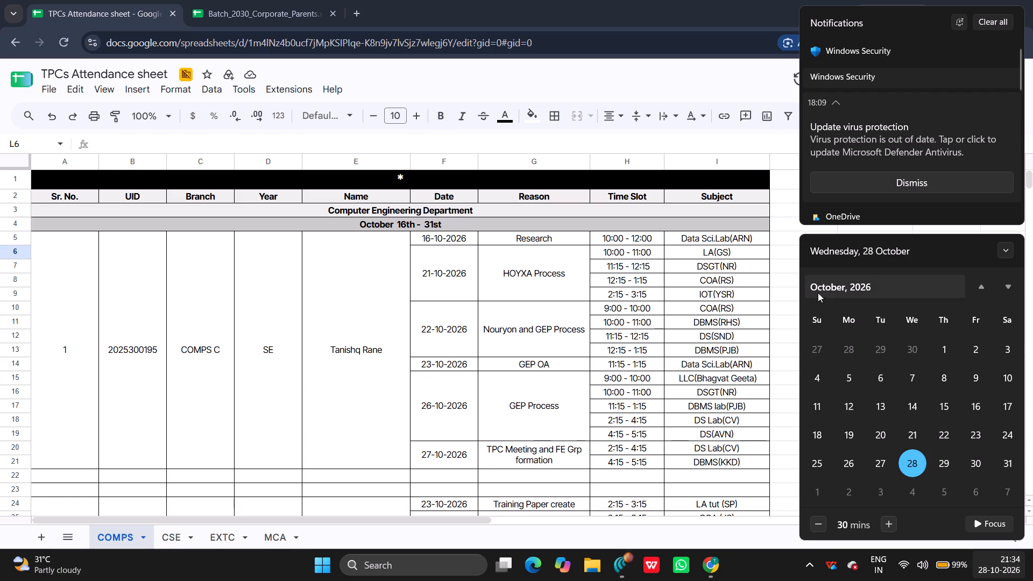
left_click(786, 279)
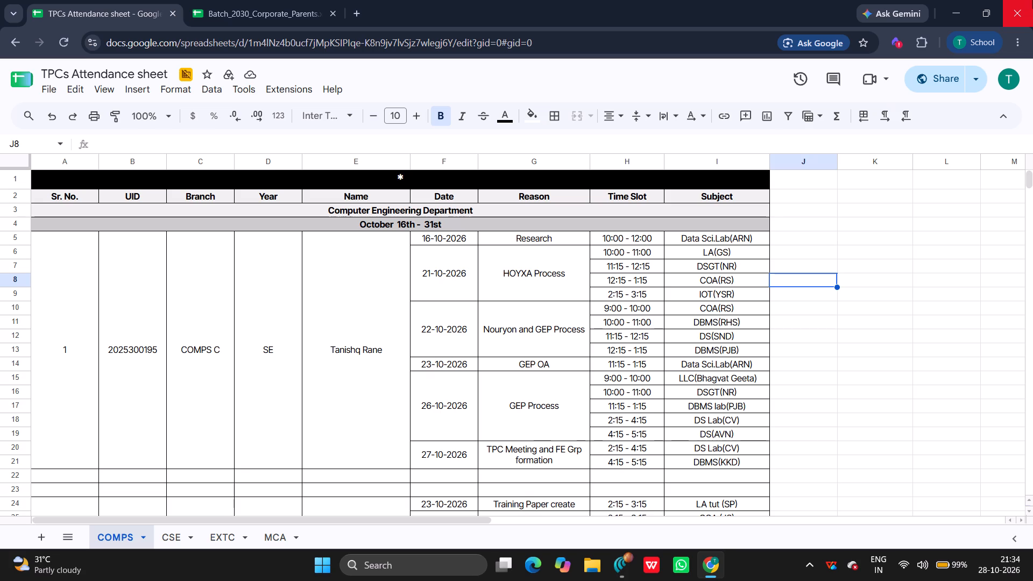
Close the Batch_2030_Corporate_Parents and TPCs Attendance sheet spreadsheets.
left_click(329, 14)
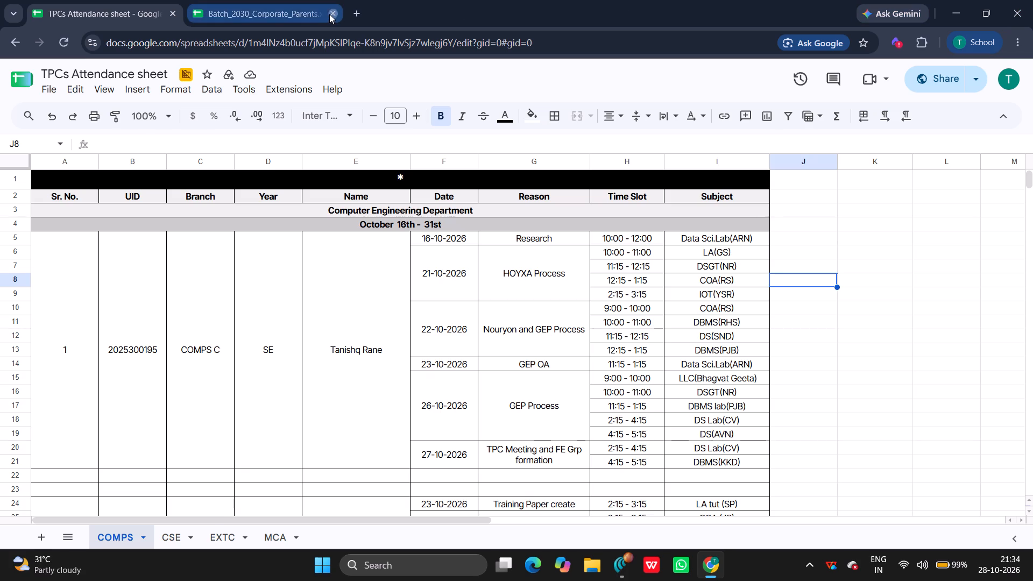
left_click(174, 13)
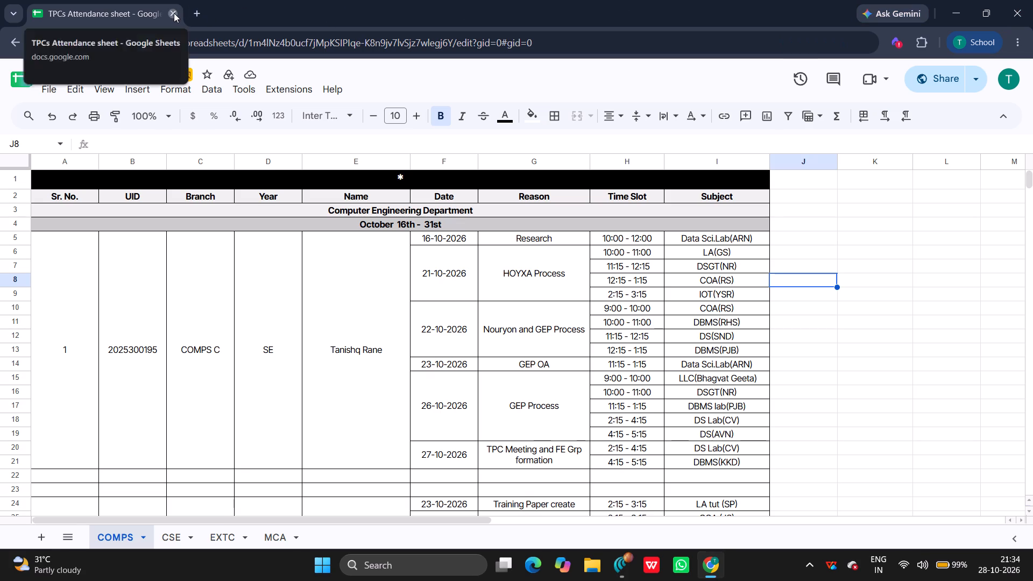